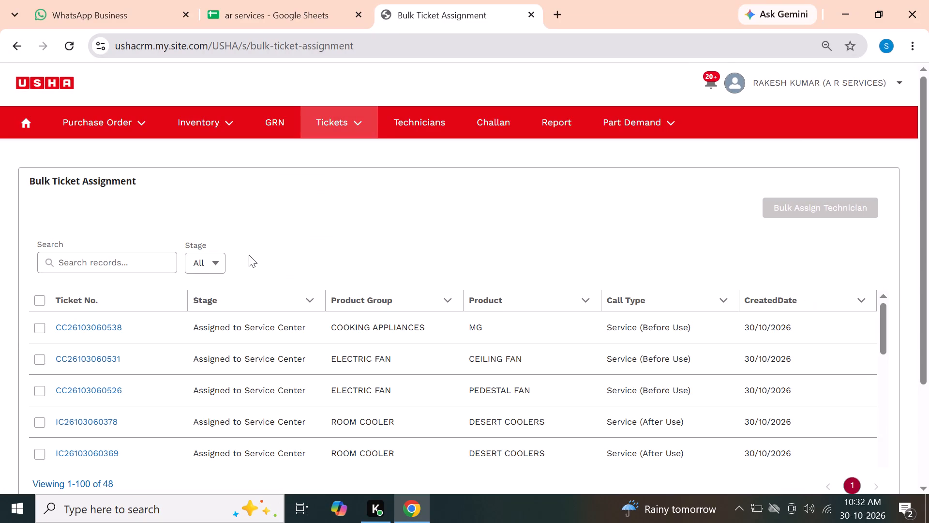
# Filter the bulk assignment list to the stage Assigned to Service Center and select all listed tickets.
pyautogui.scroll(-1, 238, 395)
pyautogui.click(219, 263)
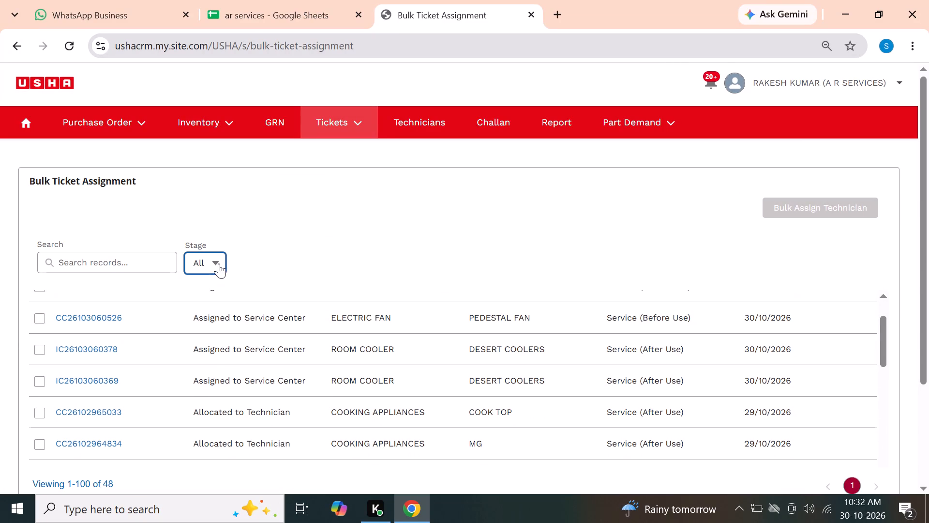
pyautogui.click(216, 309)
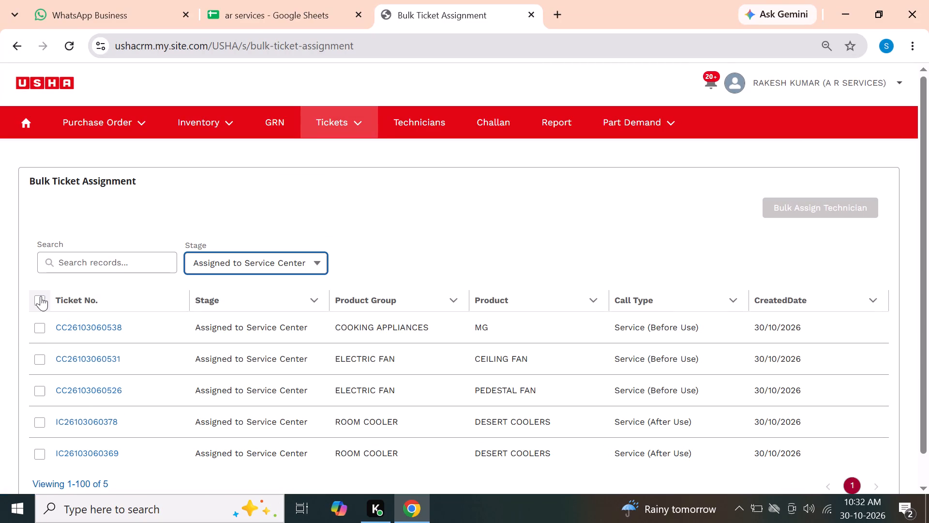
pyautogui.click(38, 296)
# Start bulk technician assignment for the selected tickets with service center A R SERVICES and today's schedule date, 30-Oct-2026, and proceed to technician selection.
pyautogui.scroll(-3, 297, 357)
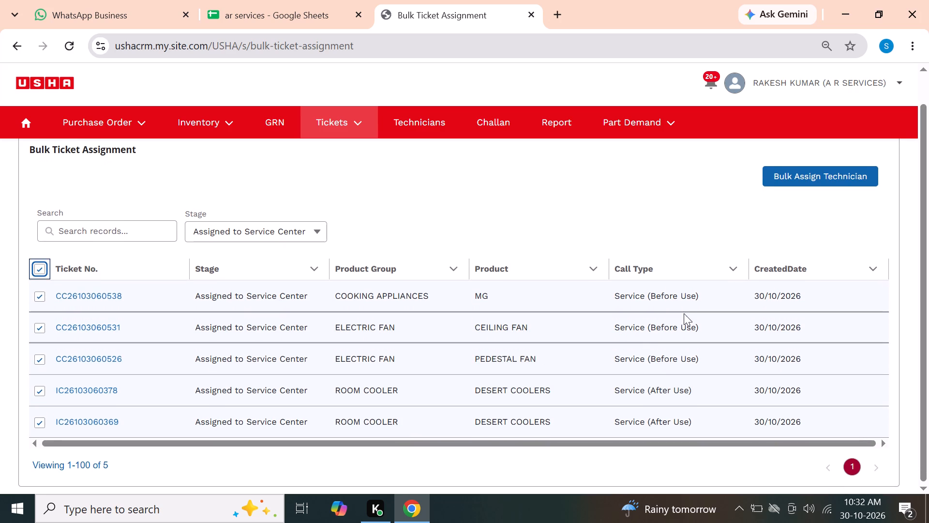
pyautogui.scroll(1, 684, 311)
pyautogui.click(802, 207)
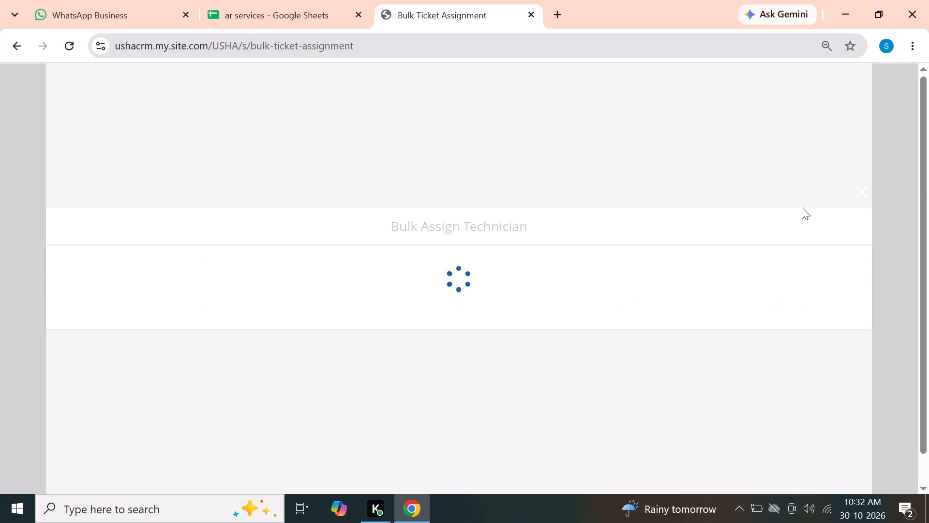
pyautogui.click(269, 215)
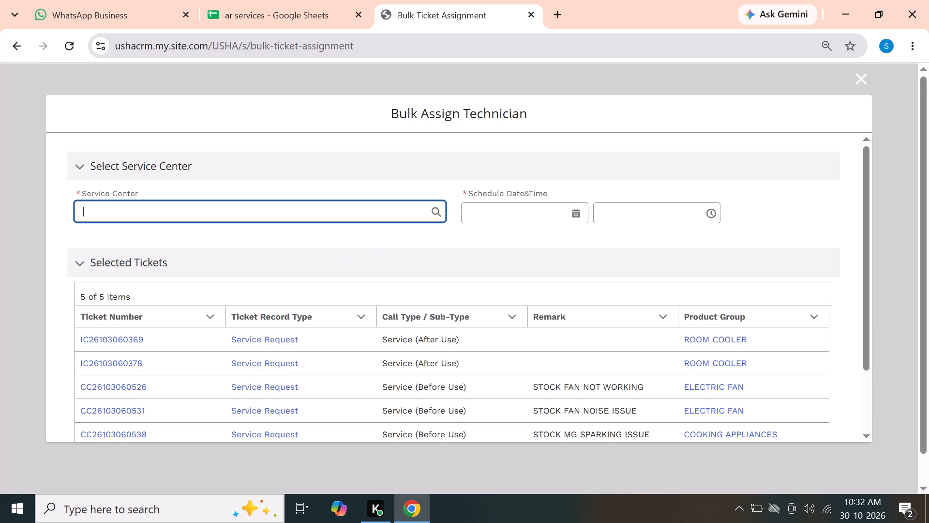
pyautogui.click(270, 234)
pyautogui.click(577, 215)
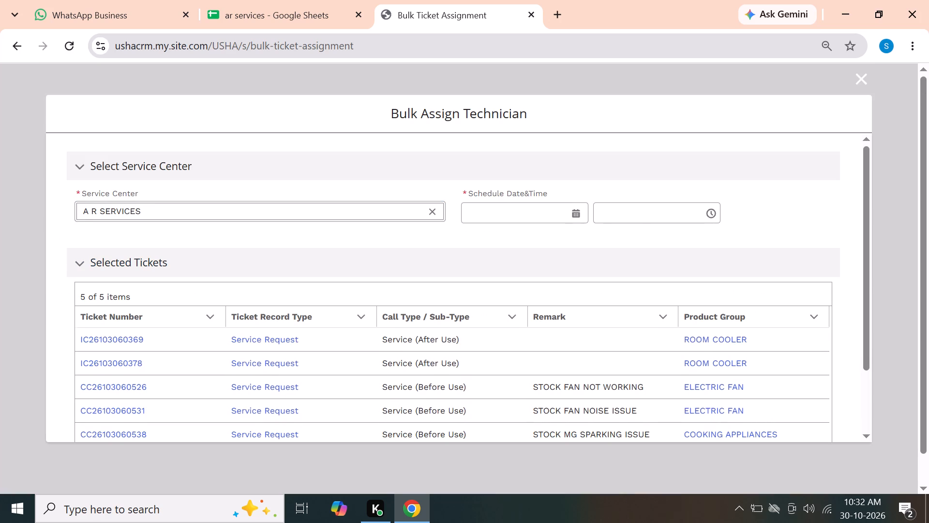
pyautogui.click(553, 462)
pyautogui.scroll(-5, 816, 359)
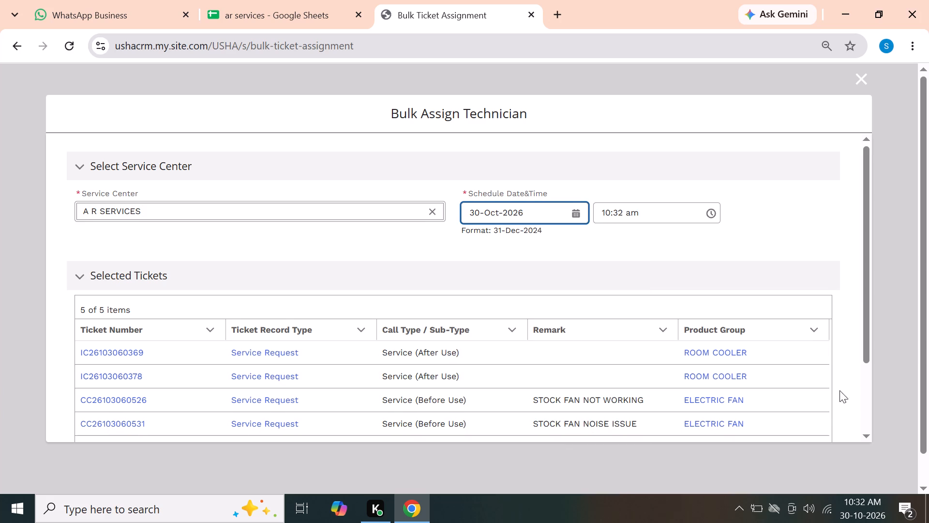
pyautogui.scroll(-4, 846, 404)
pyautogui.click(817, 418)
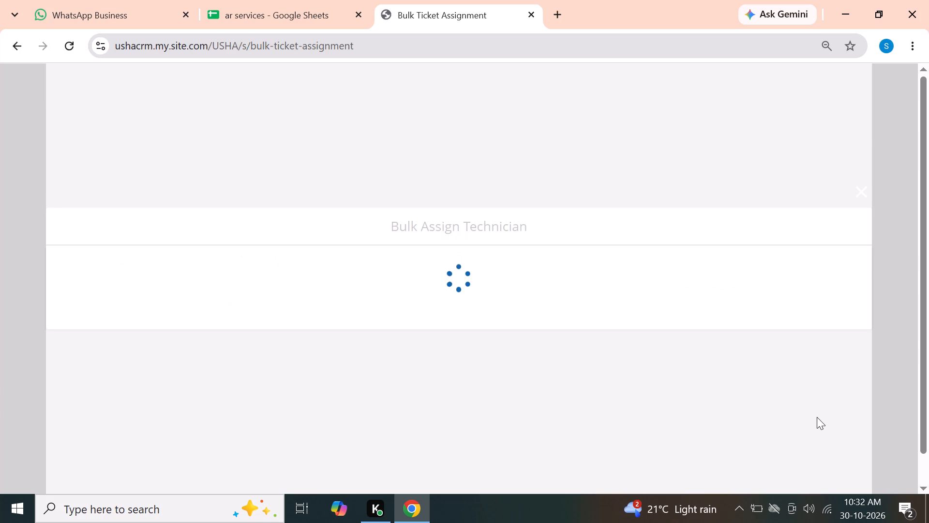
# Assign the selected tickets to the last technician in the list and complete the skill-match stage.
pyautogui.click(496, 215)
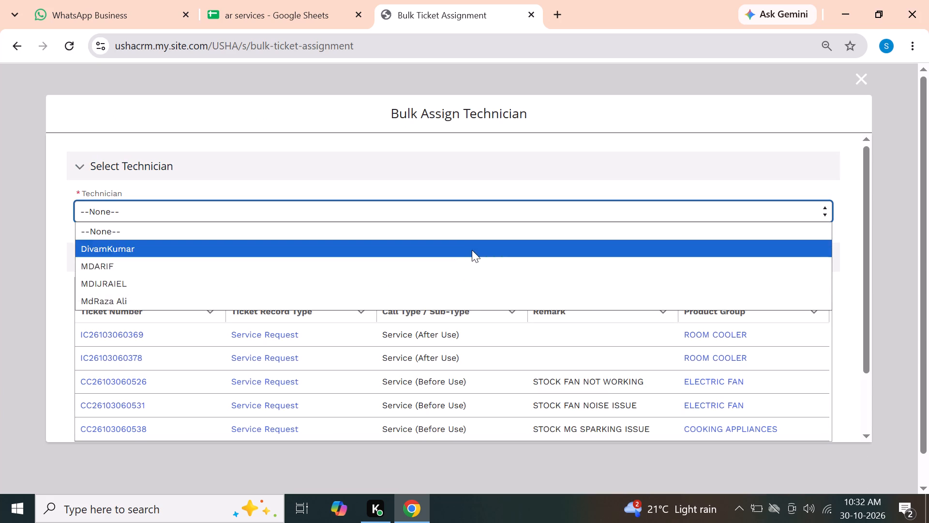
pyautogui.click(452, 300)
pyautogui.scroll(-4, 513, 277)
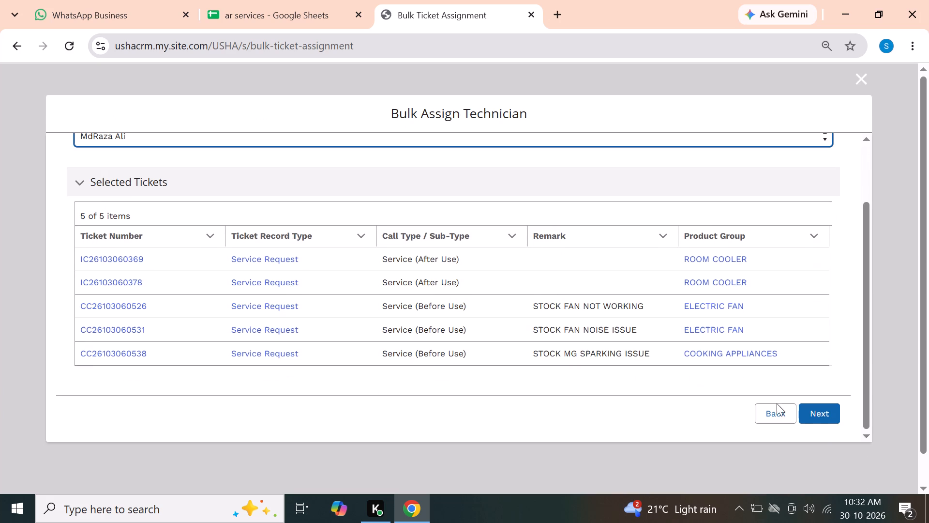
pyautogui.click(827, 415)
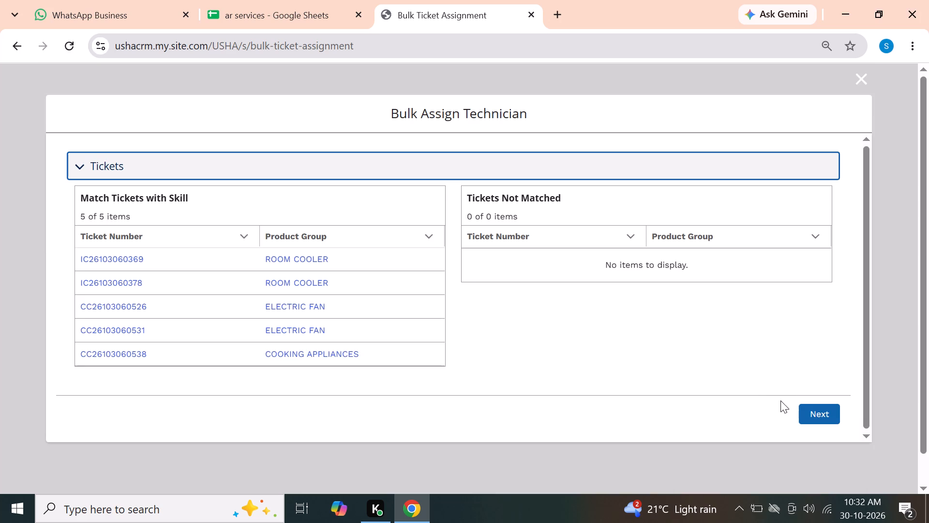
pyautogui.click(833, 410)
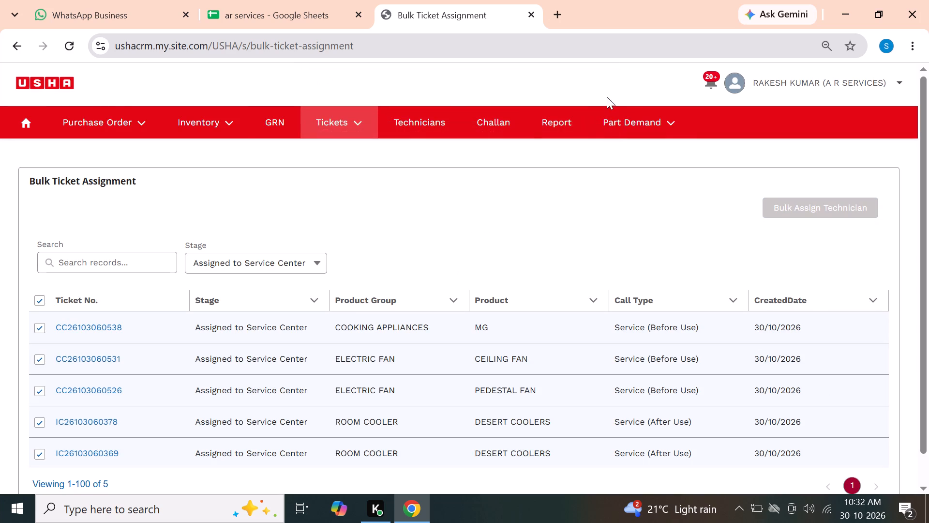
# Export the Open Ticket Report from the reports page as Details Only in Excel .xls format.
pyautogui.click(32, 123)
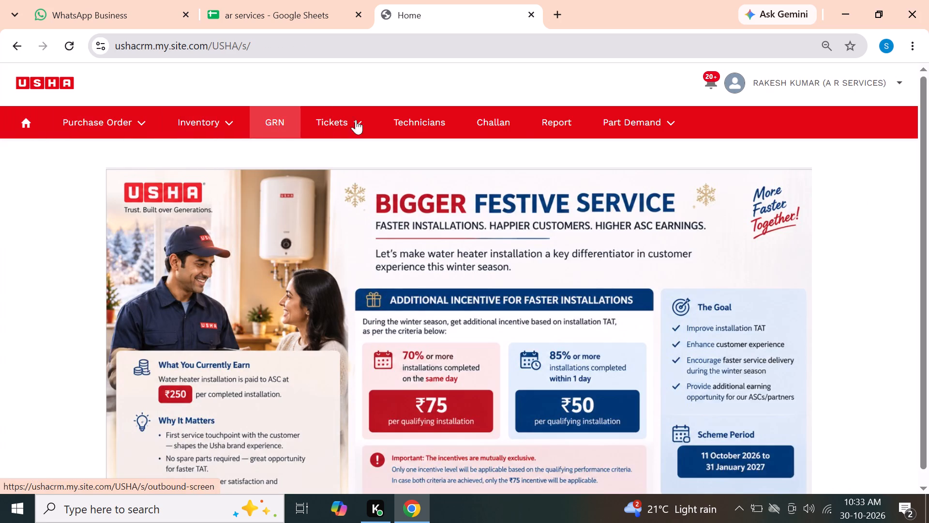
pyautogui.click(555, 125)
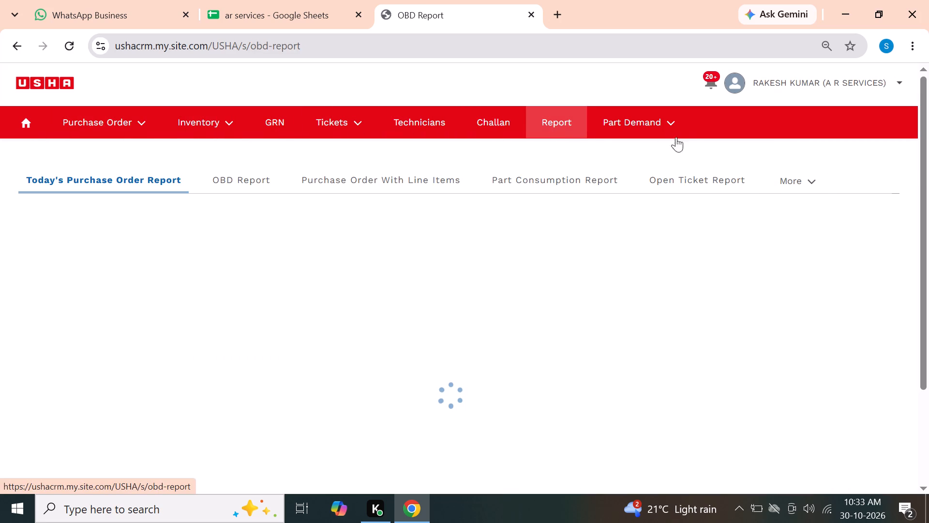
pyautogui.click(723, 178)
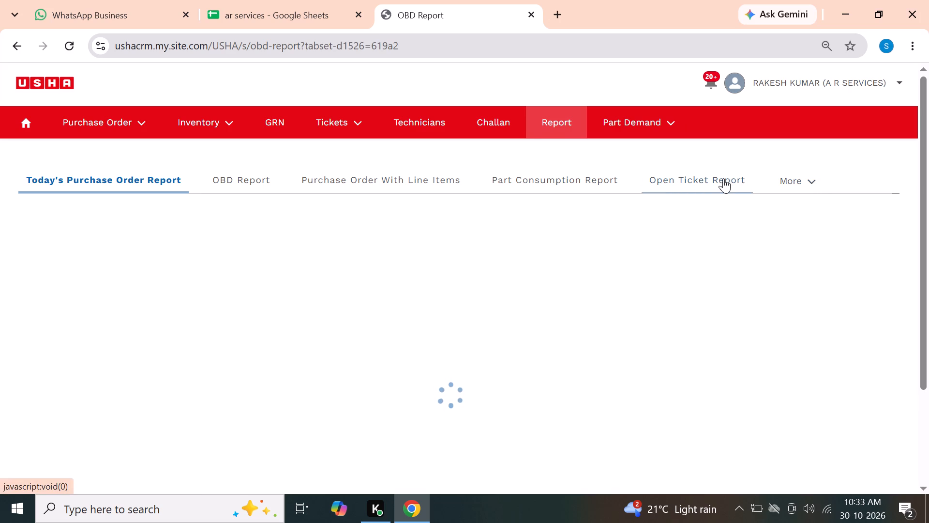
pyautogui.click(723, 178)
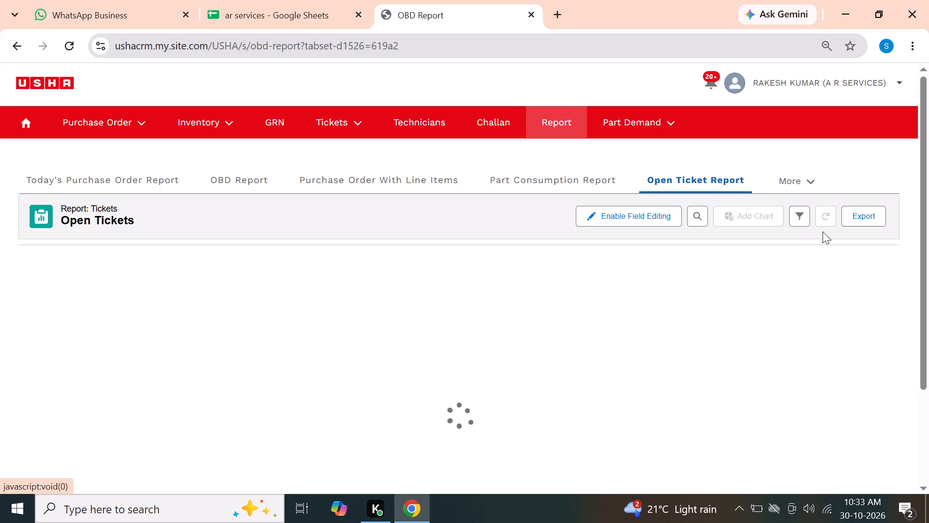
pyautogui.click(865, 216)
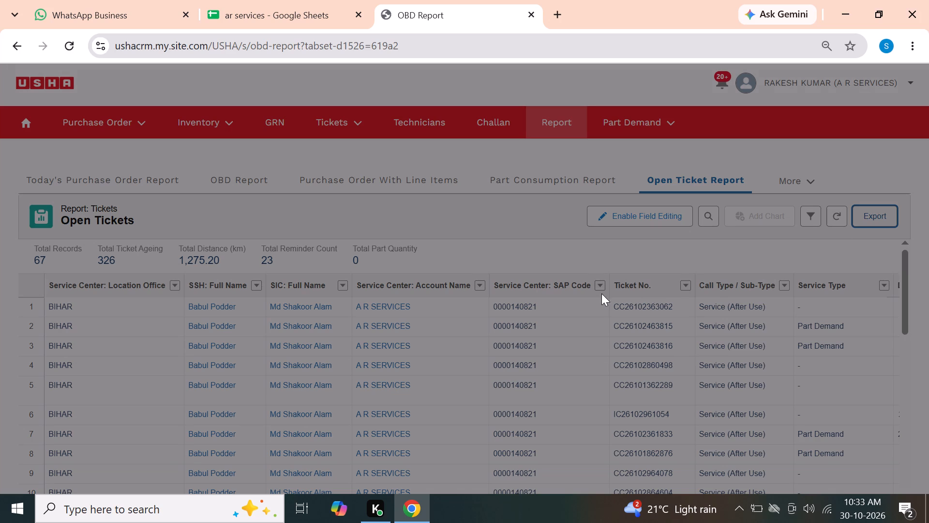
pyautogui.click(283, 252)
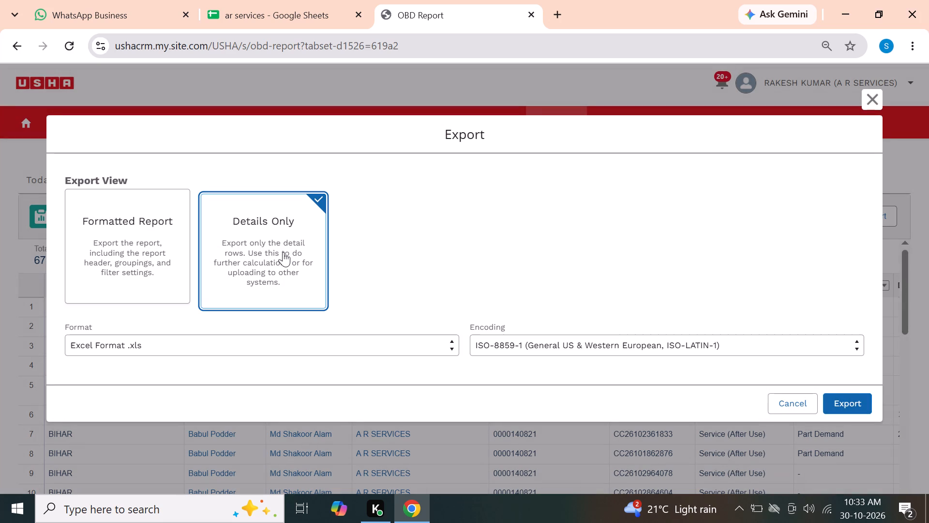
pyautogui.click(852, 400)
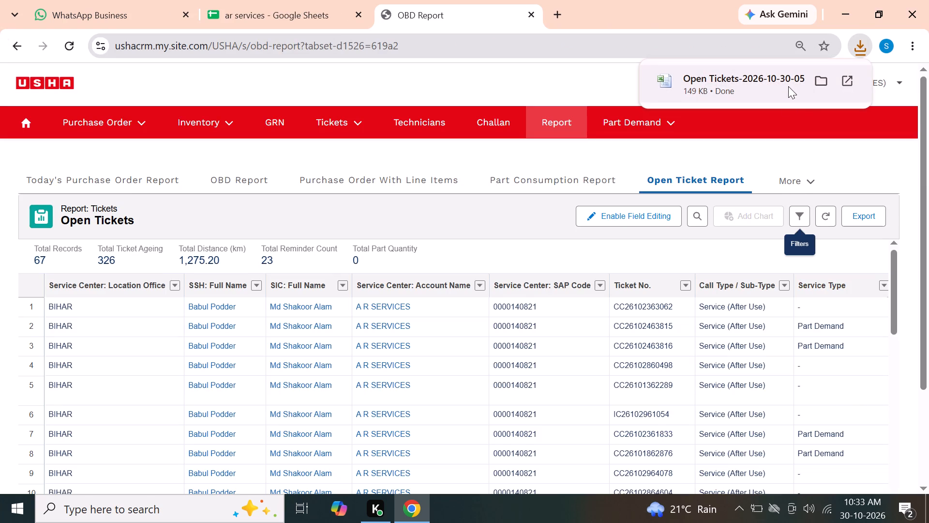
# Open the downloaded Open Tickets file in Excel, accepting the file despite its format mismatch.
pyautogui.click(788, 86)
pyautogui.click(788, 86)
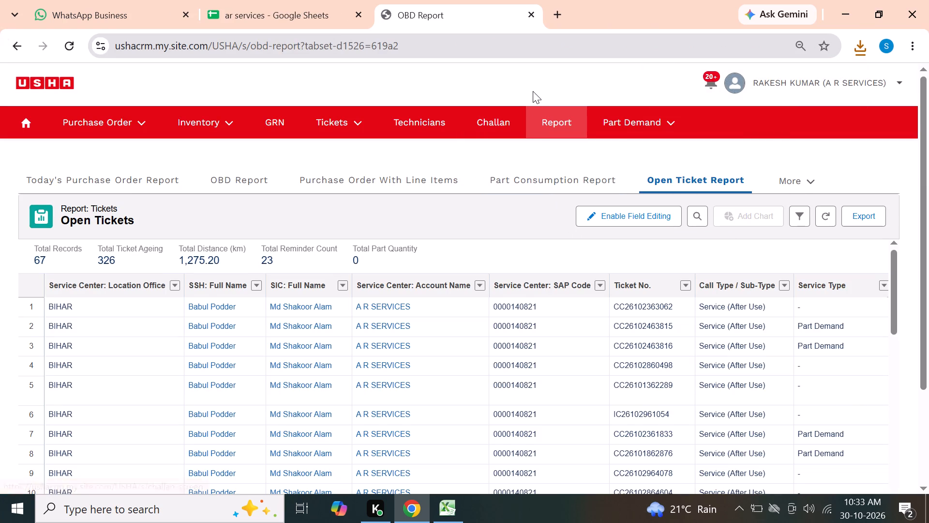
pyautogui.click(461, 510)
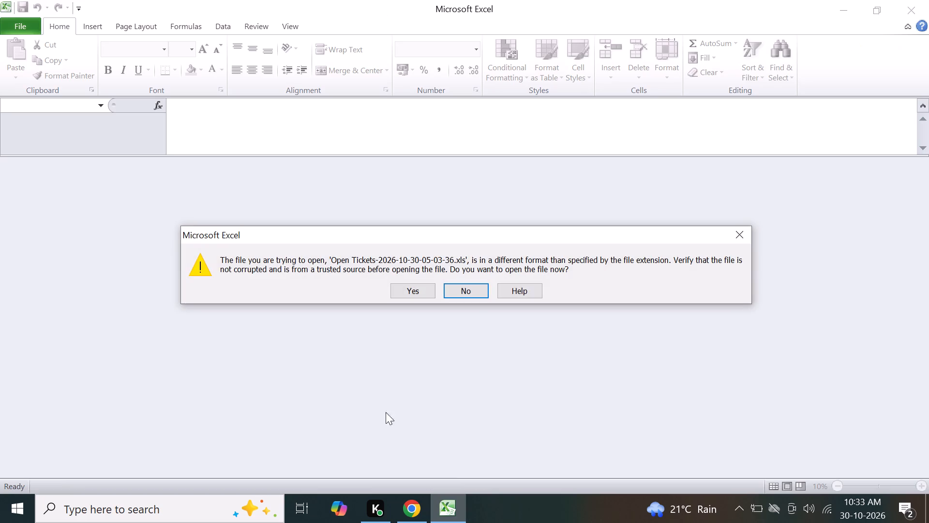
pyautogui.click(406, 291)
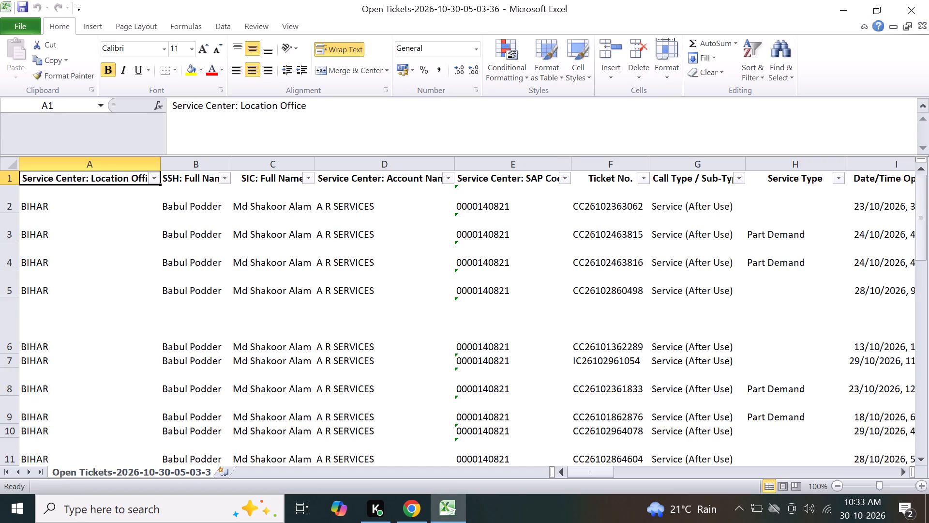
# Delete the Service Center: Location Office, SSH: Full Name and SIC: Full Name columns from the Open Tickets sheet.
pyautogui.click(64, 155)
pyautogui.moveTo(64, 158); pyautogui.dragTo(106, 170)
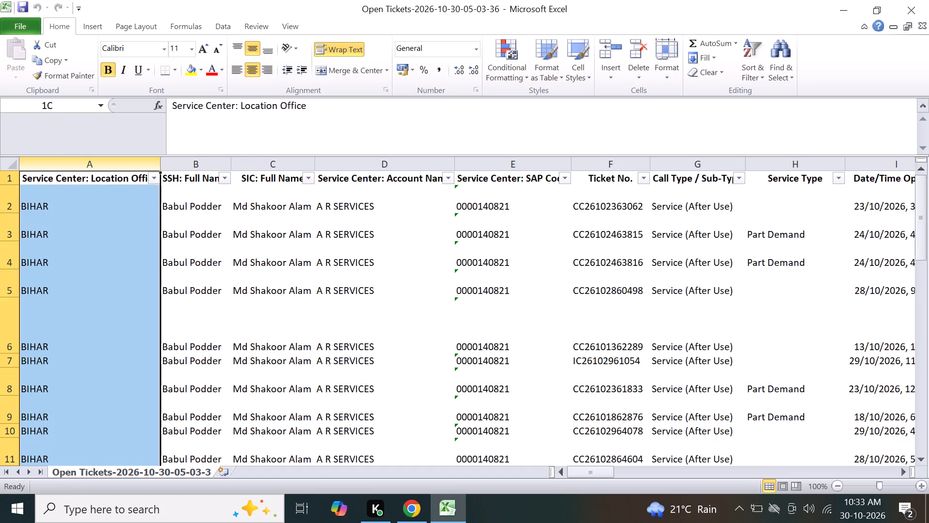
pyautogui.moveTo(106, 170); pyautogui.dragTo(287, 215)
pyautogui.rightClick(260, 242)
pyautogui.moveTo(304, 359); pyautogui.dragTo(306, 354)
# Delete the Service Center: SAP Code and Service Type columns.
pyautogui.click(196, 163)
pyautogui.rightClick(196, 163)
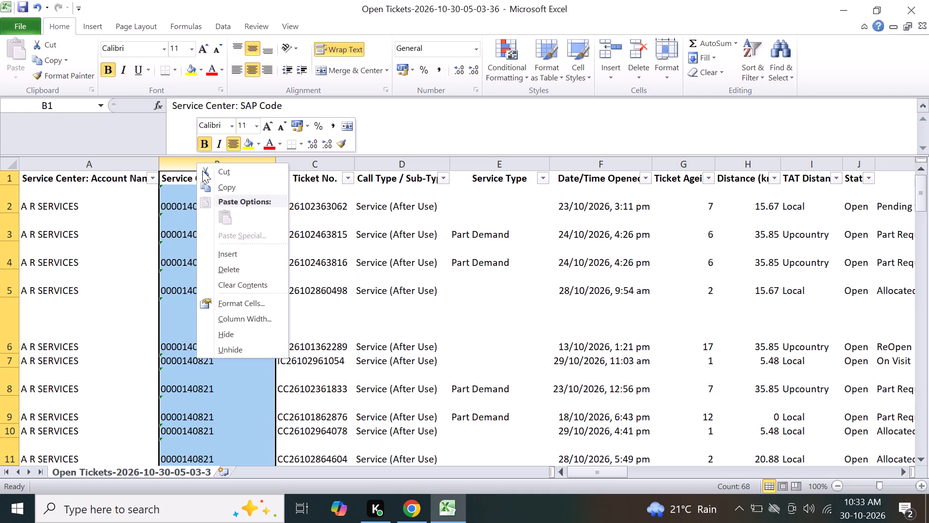
pyautogui.click(240, 265)
pyautogui.click(389, 166)
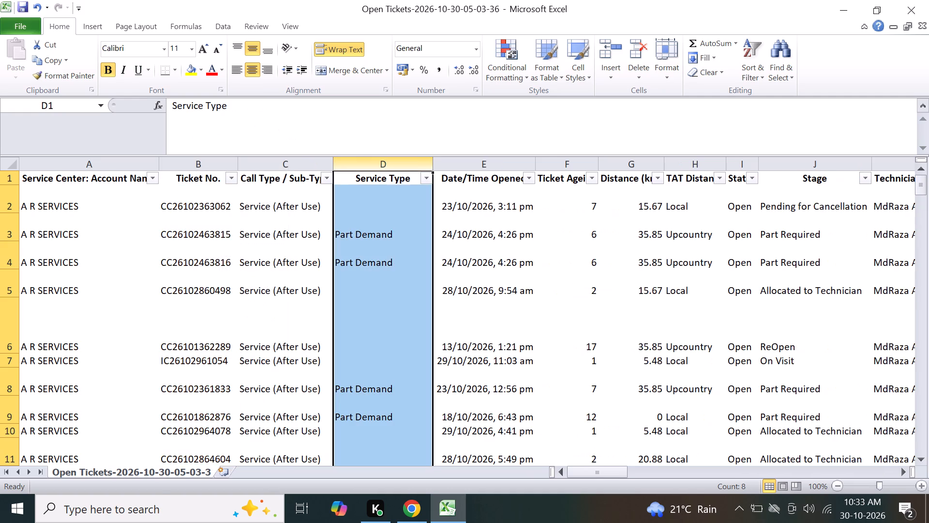
pyautogui.rightClick(389, 166)
pyautogui.click(411, 267)
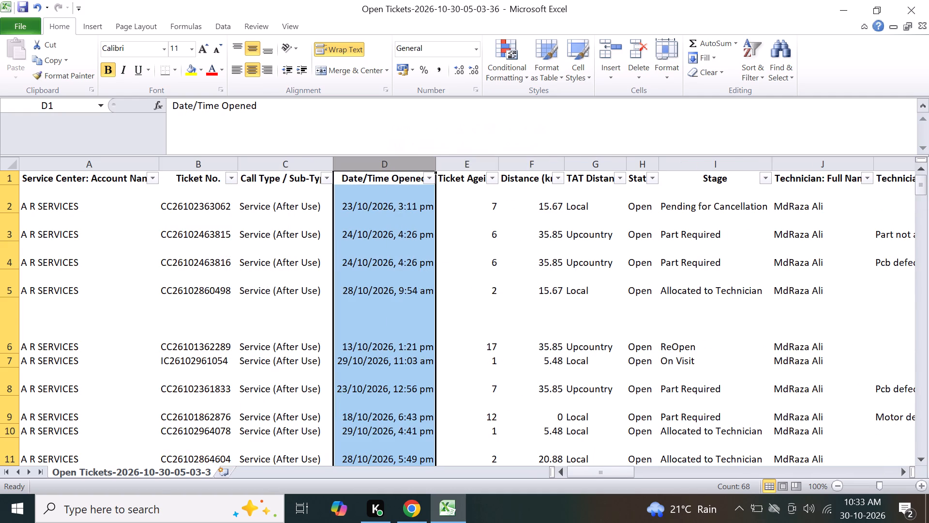
# Delete the columns from Distance (km) through Status, and those from Technician Observation through Product Group.
pyautogui.moveTo(534, 165); pyautogui.dragTo(641, 219)
pyautogui.rightClick(583, 270)
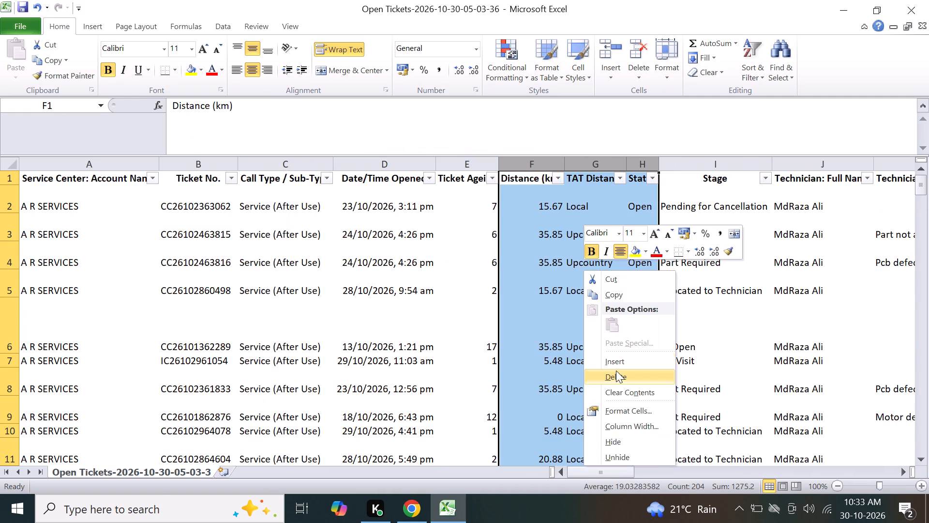
pyautogui.click(616, 374)
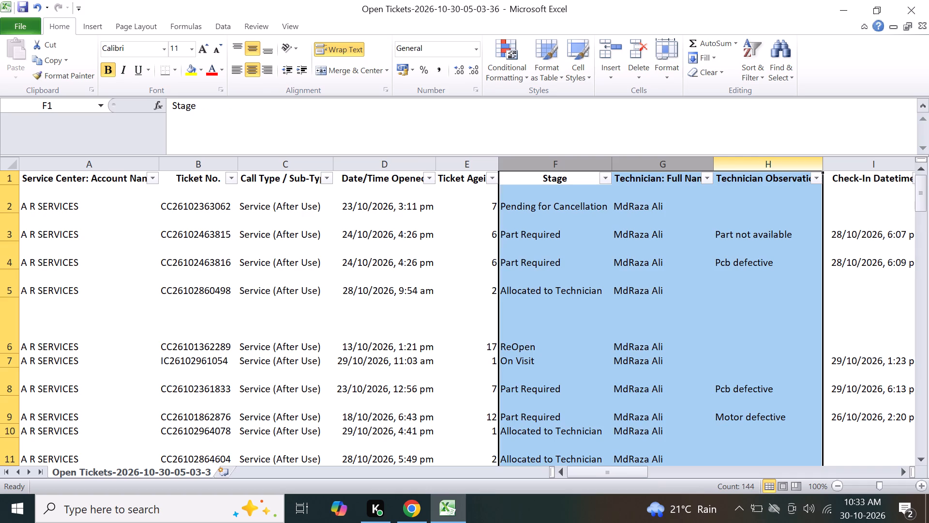
pyautogui.moveTo(728, 160); pyautogui.dragTo(526, 270)
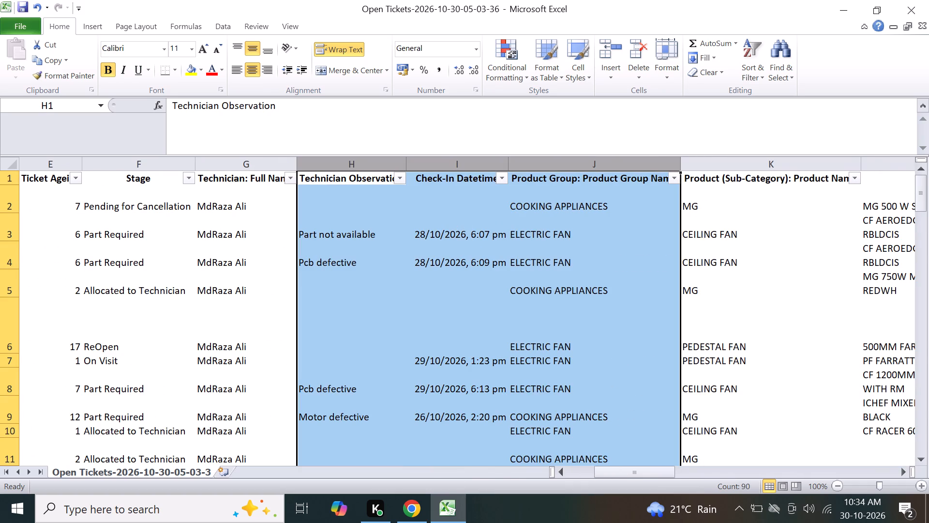
pyautogui.rightClick(452, 266)
pyautogui.click(495, 376)
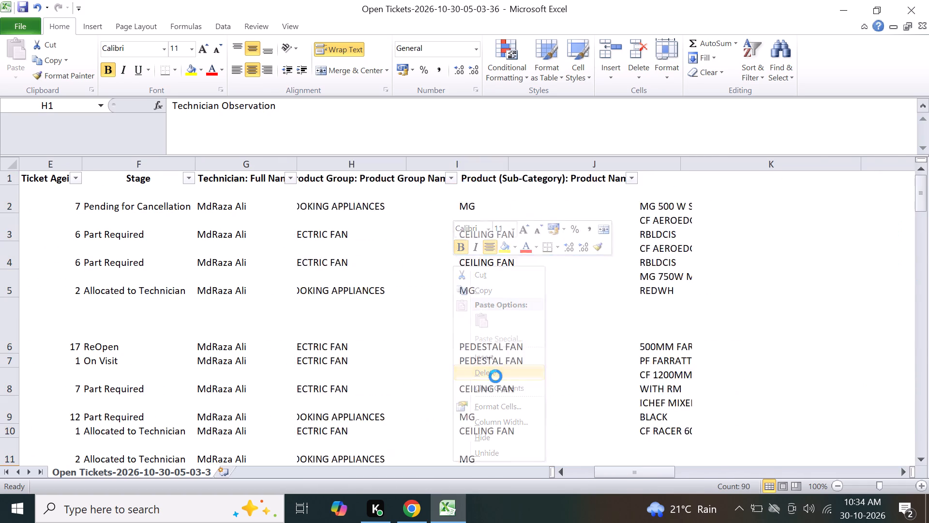
# Delete the six adjacent columns from SKU Code through Reason For Manual Entry, keeping SKU Name and the contact name.
pyautogui.moveTo(701, 165); pyautogui.dragTo(568, 257)
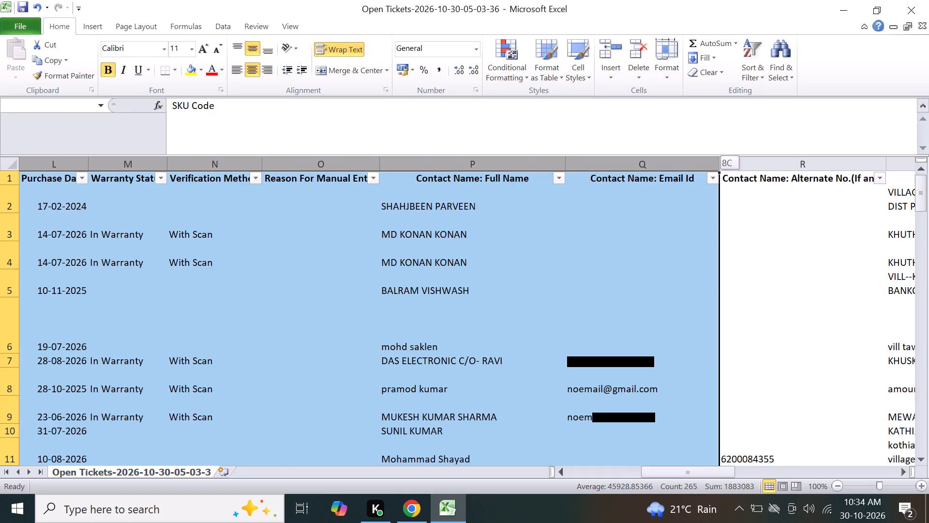
pyautogui.moveTo(568, 257); pyautogui.dragTo(55, 254)
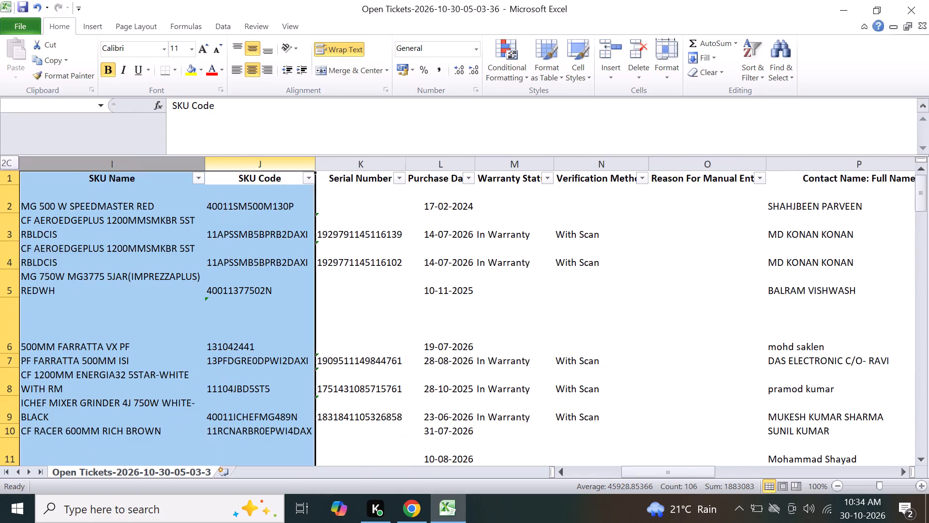
pyautogui.moveTo(55, 254); pyautogui.dragTo(659, 297)
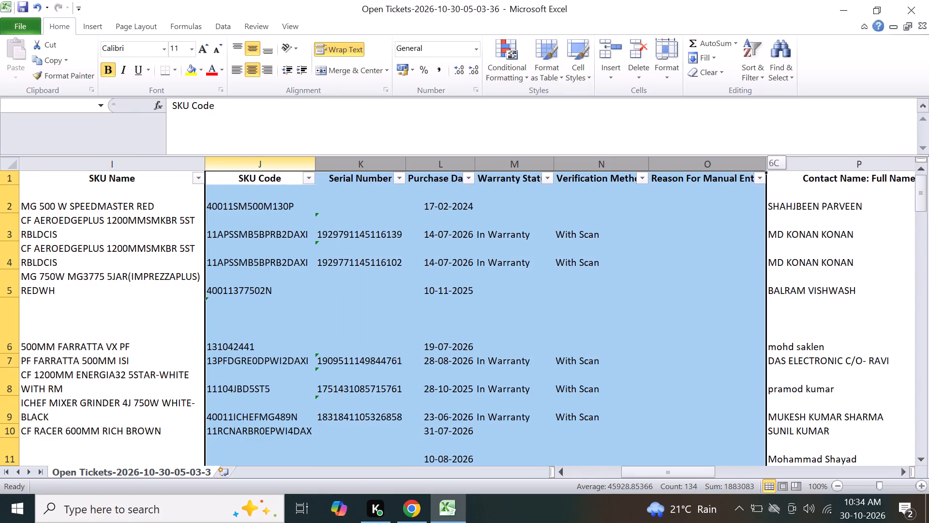
pyautogui.moveTo(659, 297); pyautogui.dragTo(675, 298)
pyautogui.rightClick(551, 284)
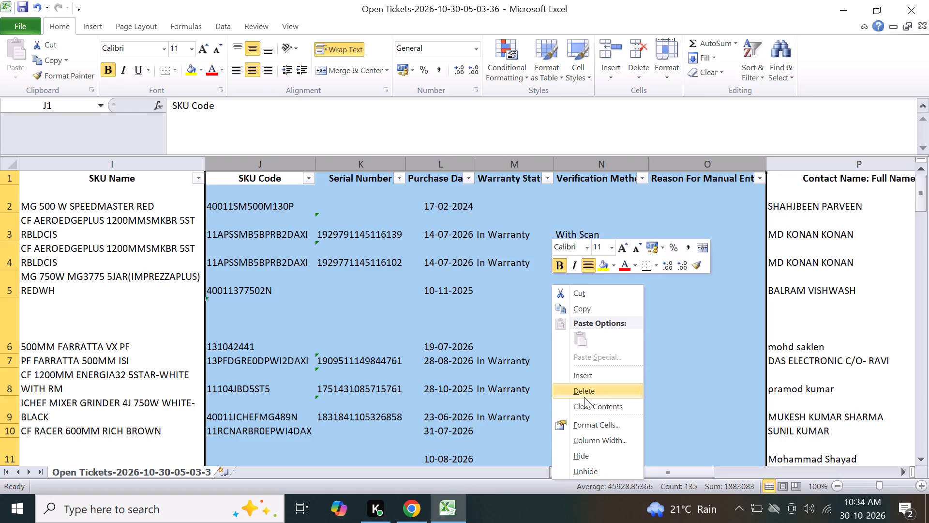
pyautogui.click(584, 397)
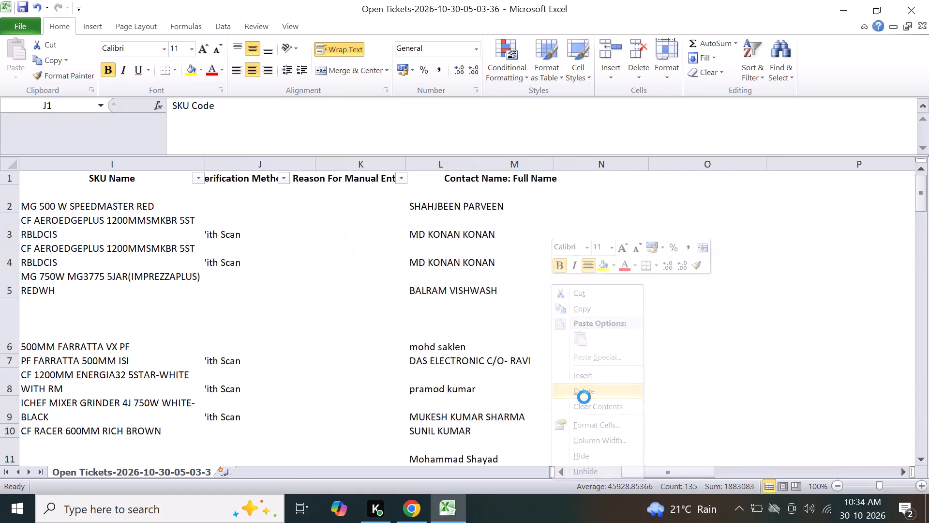
# Delete the Contact Name: Email Id column.
pyautogui.click(446, 167)
pyautogui.rightClick(446, 166)
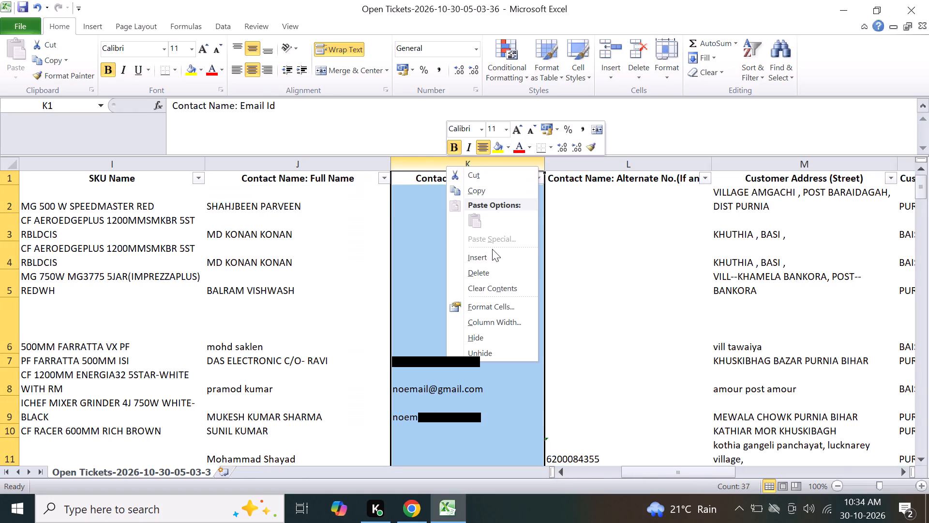
pyautogui.click(511, 276)
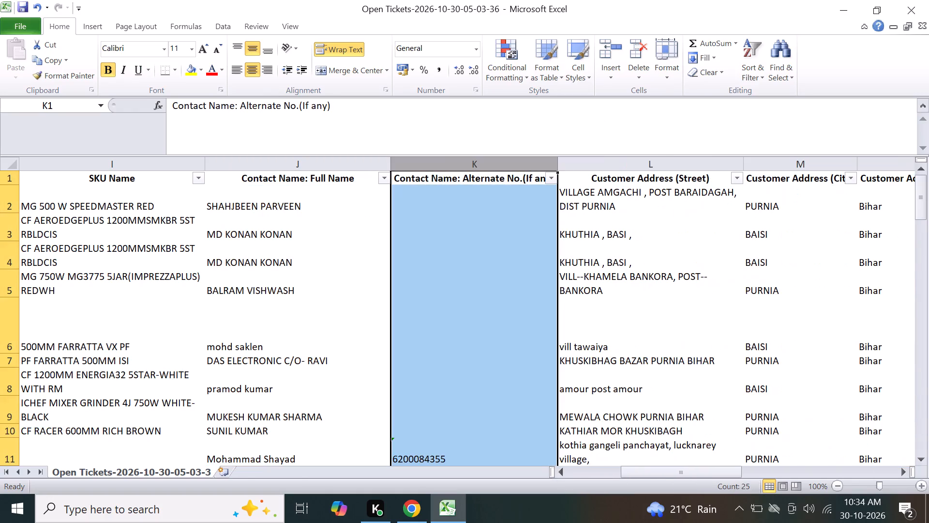
# Delete the adjacent columns from Reminder Count through Replacement Reason, keeping the Remark column.
pyautogui.moveTo(648, 472); pyautogui.dragTo(671, 469)
pyautogui.moveTo(692, 161); pyautogui.dragTo(853, 209)
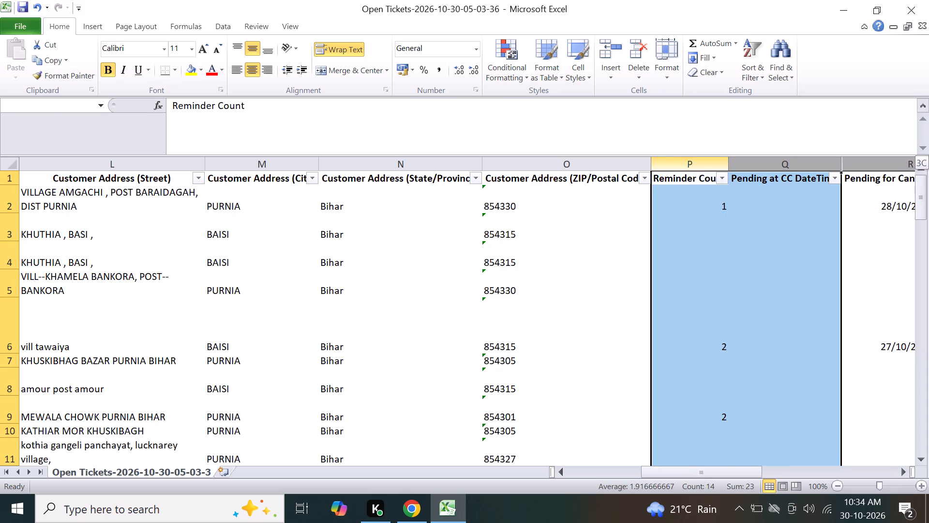
pyautogui.moveTo(853, 209); pyautogui.dragTo(659, 228)
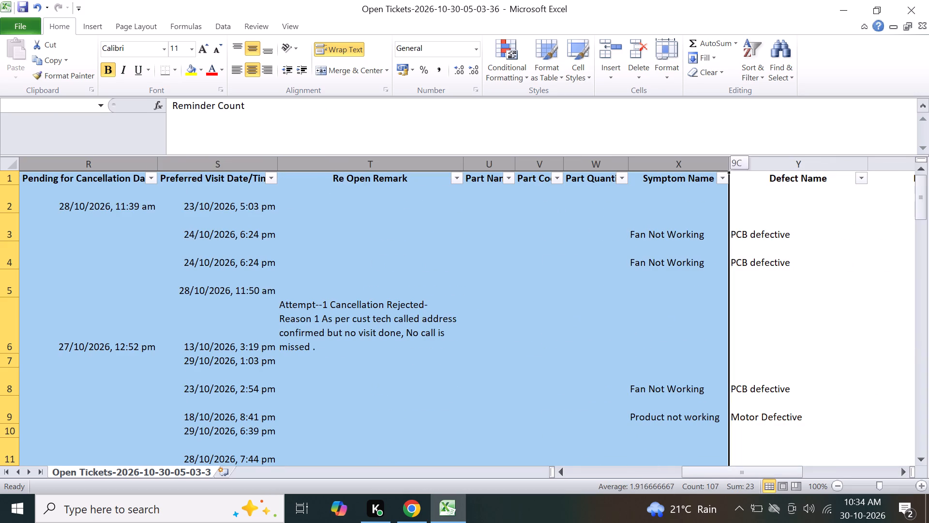
pyautogui.moveTo(659, 228); pyautogui.dragTo(922, 266)
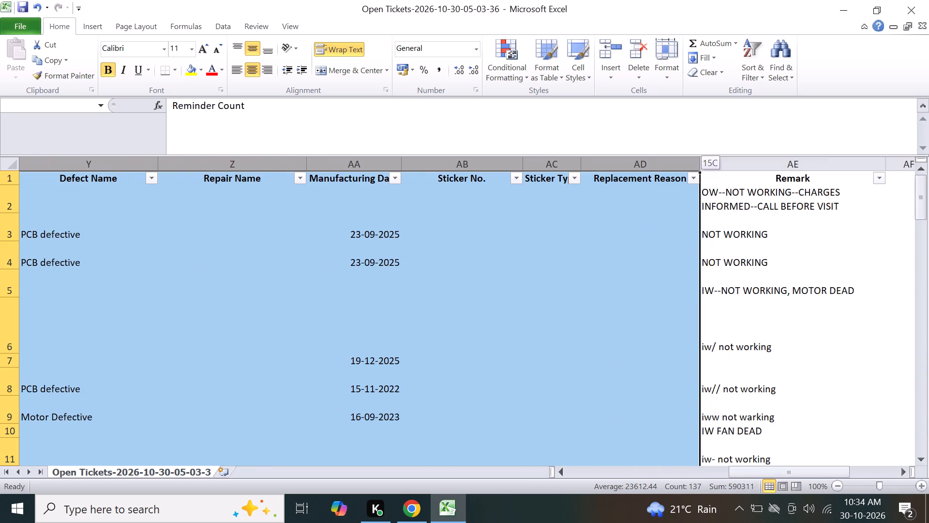
pyautogui.moveTo(922, 266); pyautogui.dragTo(589, 299)
pyautogui.rightClick(510, 280)
pyautogui.click(555, 393)
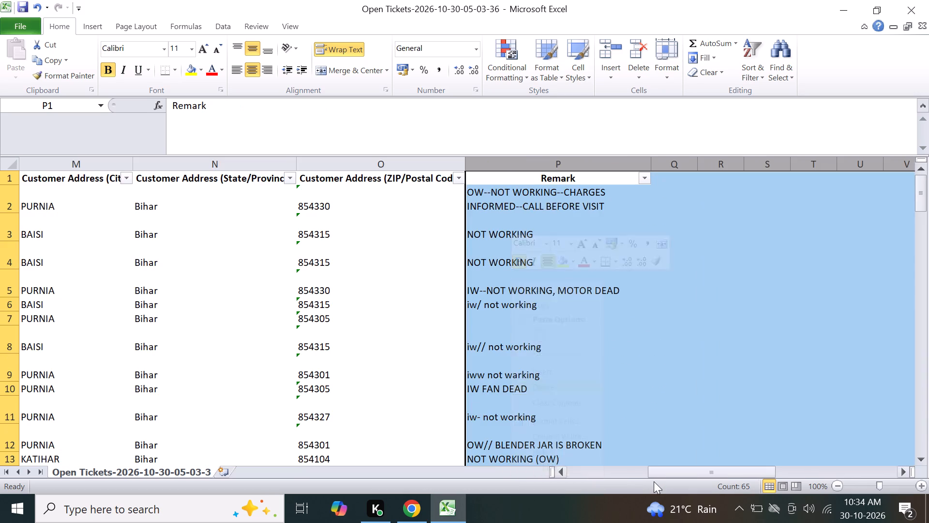
# Sort the tickets by Date/Time Opened in descending (Z to A) order.
pyautogui.moveTo(663, 472); pyautogui.dragTo(395, 420)
pyautogui.click(355, 381)
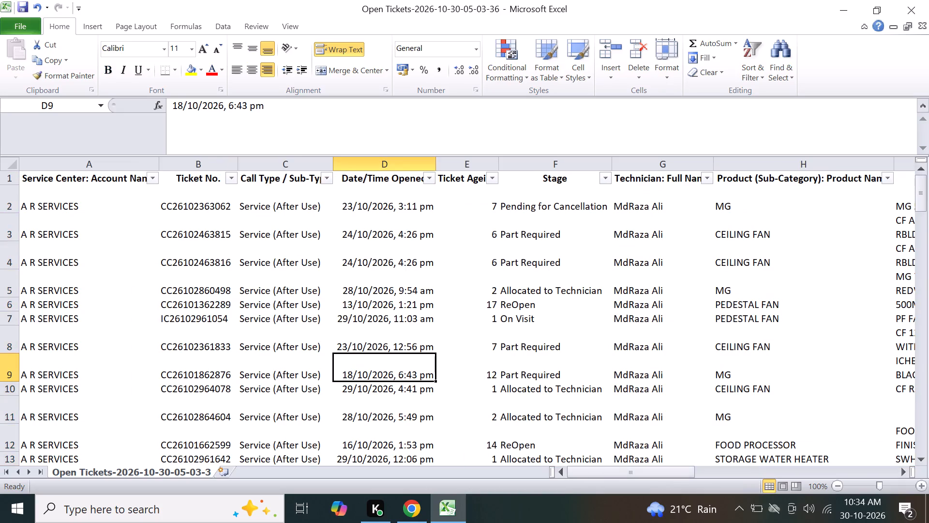
pyautogui.click(431, 175)
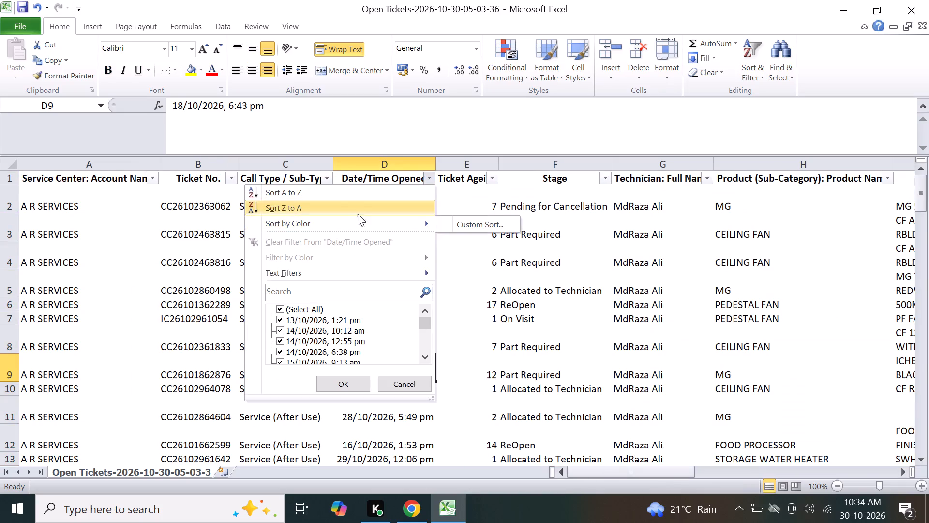
pyautogui.click(358, 213)
# Sort the tickets by Stage in descending (Z to A) order.
pyautogui.click(599, 245)
pyautogui.click(607, 177)
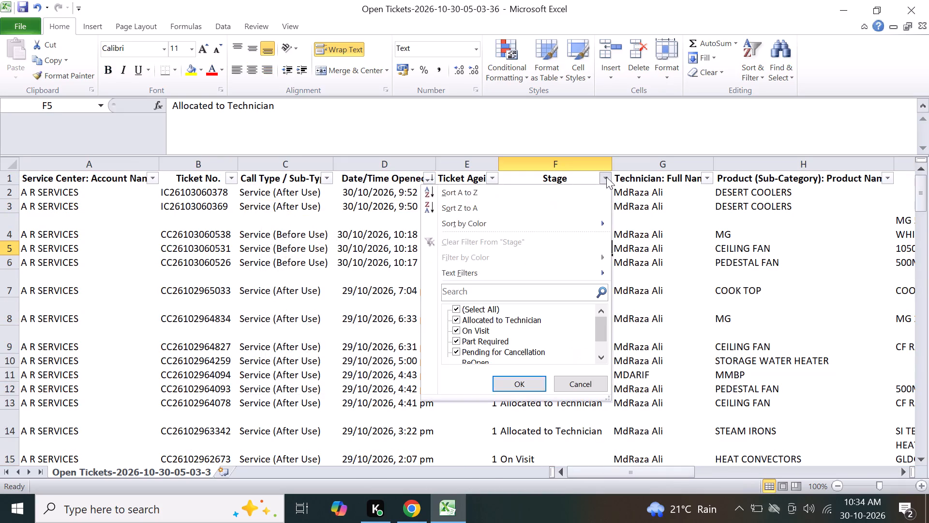
pyautogui.click(481, 204)
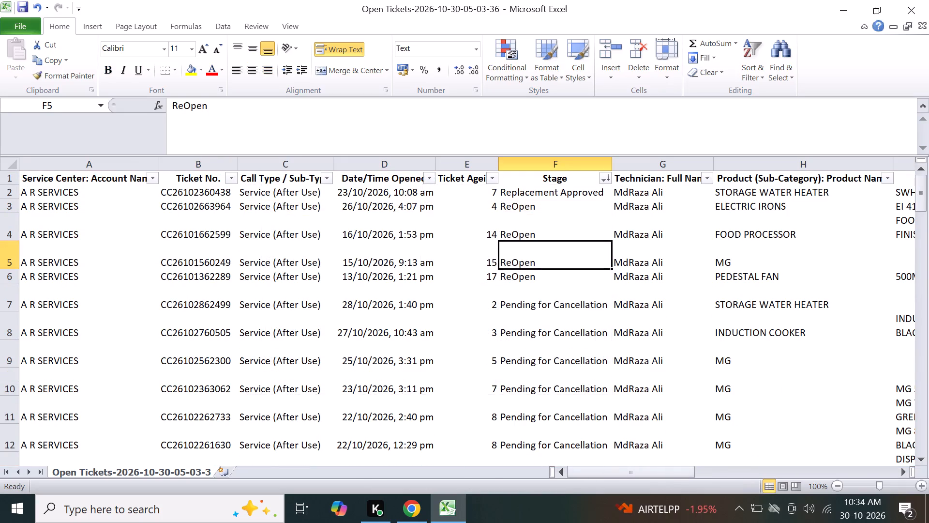
pyautogui.click(586, 313)
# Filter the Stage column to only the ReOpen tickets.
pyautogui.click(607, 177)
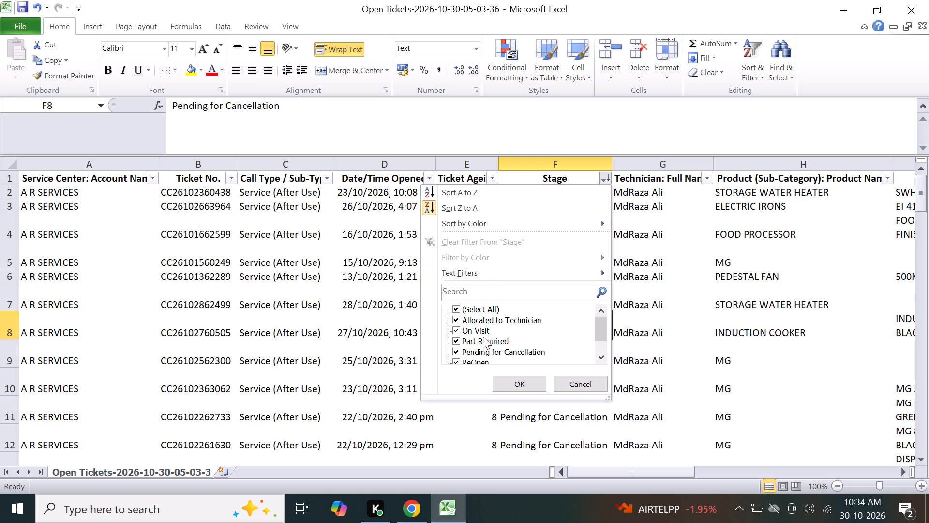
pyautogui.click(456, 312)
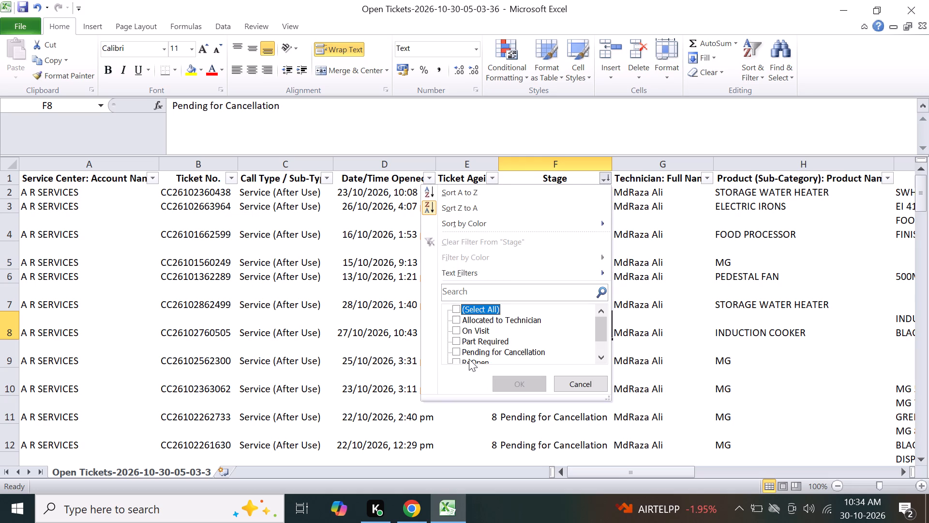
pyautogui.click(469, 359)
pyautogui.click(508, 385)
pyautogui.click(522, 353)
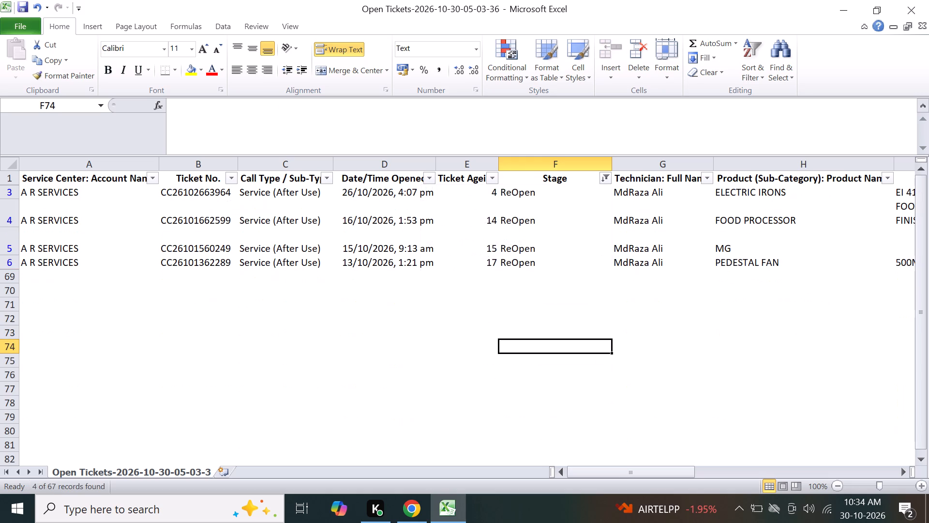
# Change the Stage filter to include only Allocated to Technician, excluding ReOpen.
pyautogui.click(605, 181)
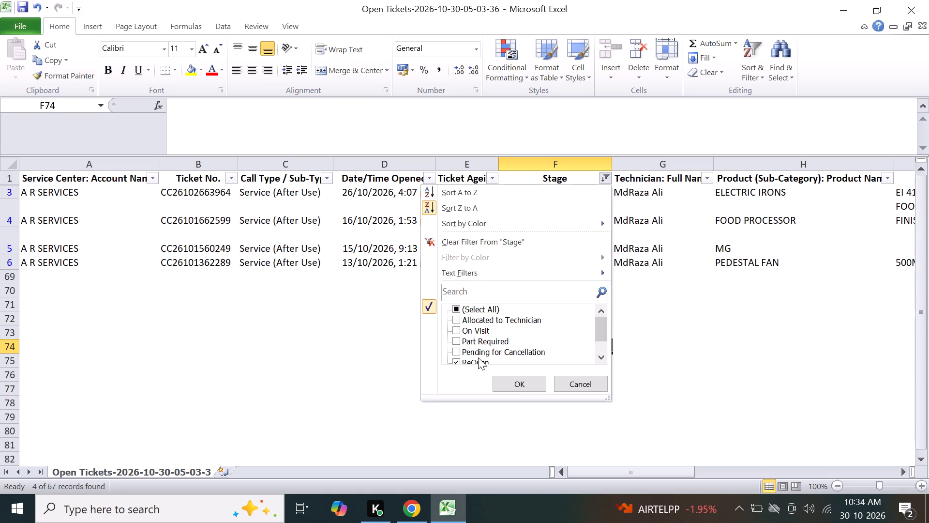
pyautogui.click(466, 362)
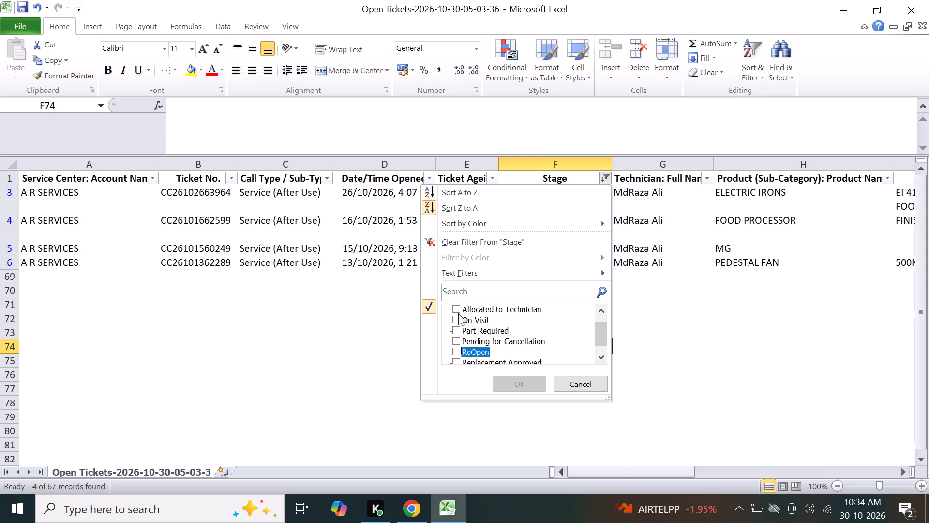
pyautogui.click(458, 312)
pyautogui.click(513, 381)
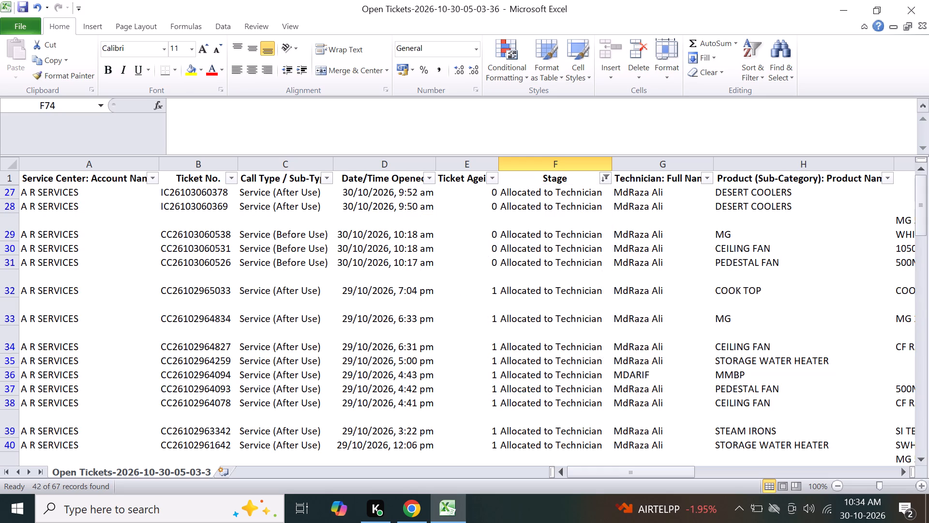
# Copy the five filtered ticket rows opened on 30/10/2026, rows 27 to 31.
pyautogui.moveTo(4, 190); pyautogui.dragTo(18, 257)
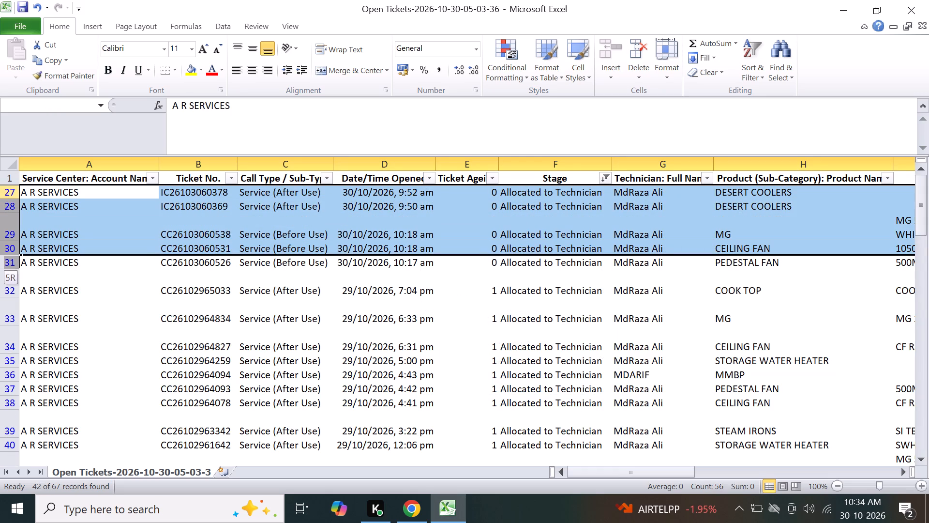
pyautogui.moveTo(18, 257); pyautogui.dragTo(20, 260)
pyautogui.hotkey('ctrl', 'c')
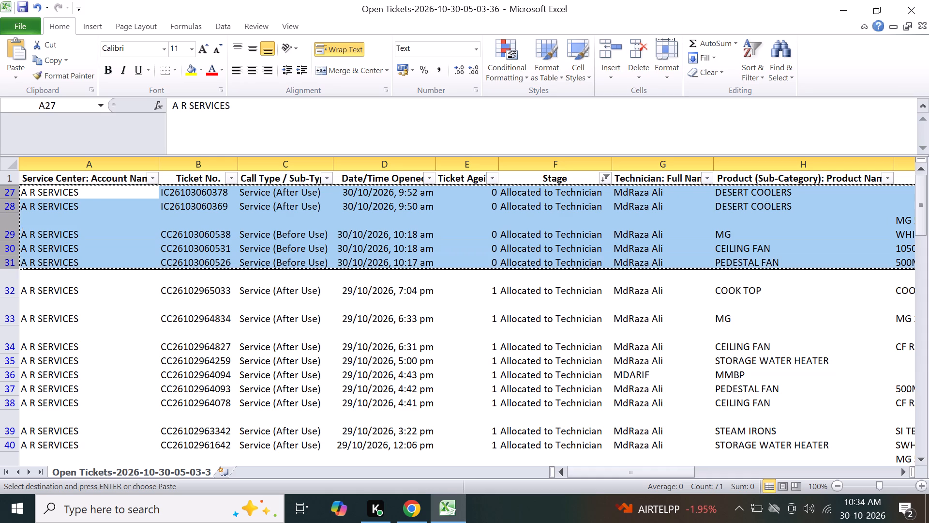
# Switch to the ar services Google Sheet and paste the copied tickets at A545 in october 2026, leaving one blank row after the last entries.
pyautogui.click(420, 509)
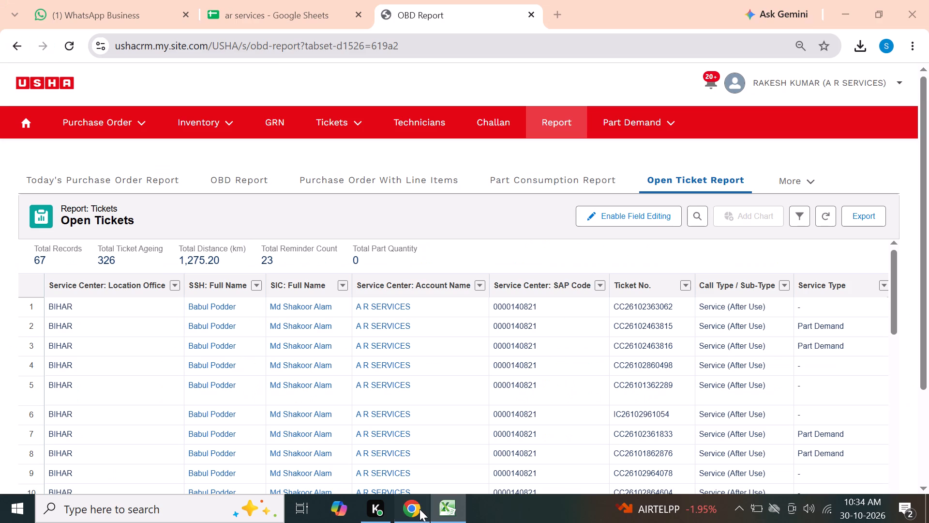
pyautogui.click(284, 10)
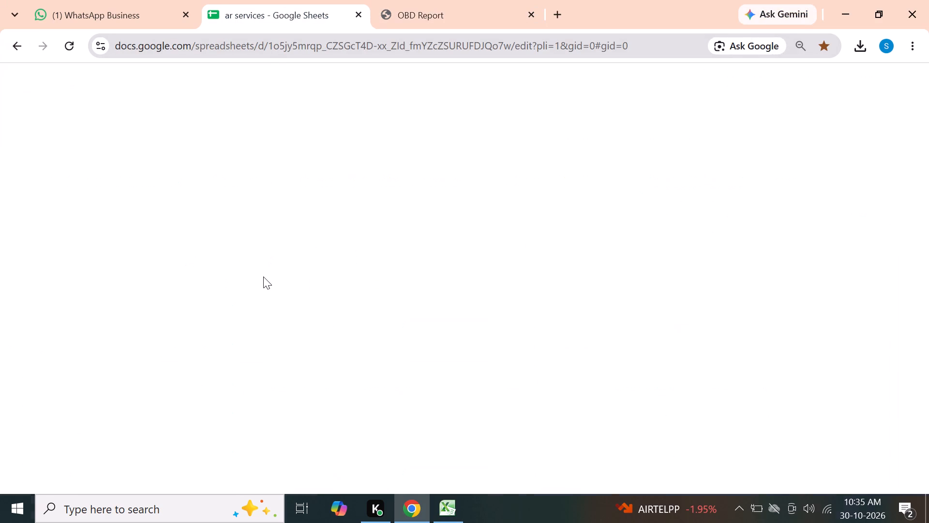
pyautogui.scroll(-3, 263, 277)
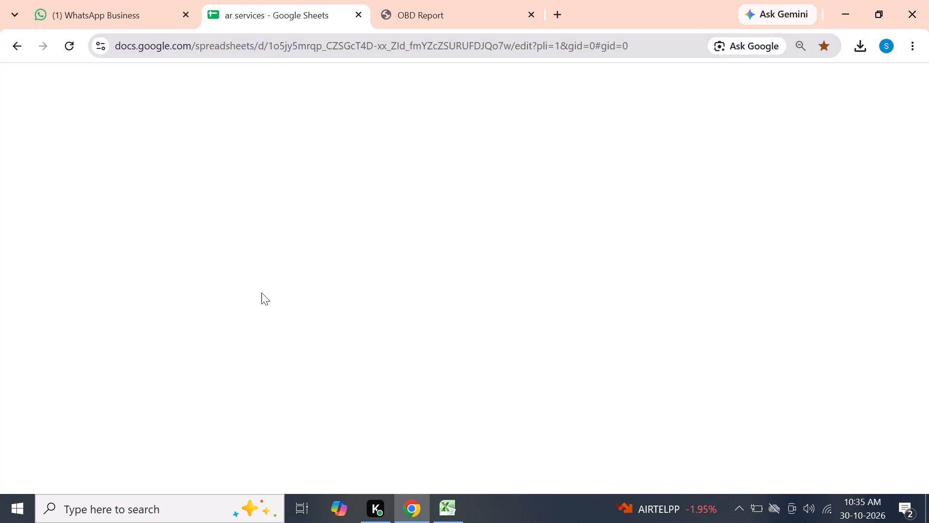
pyautogui.scroll(-9, 255, 340)
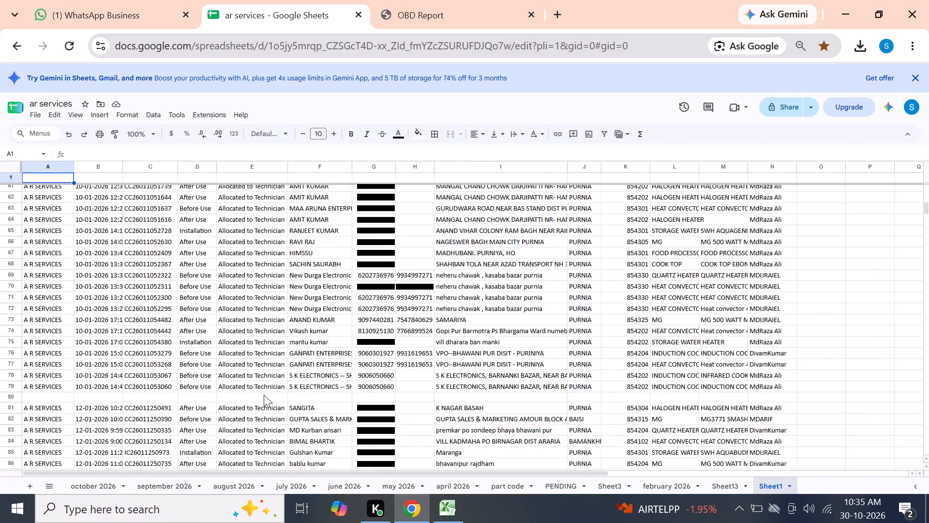
pyautogui.click(103, 489)
pyautogui.scroll(-11, 165, 410)
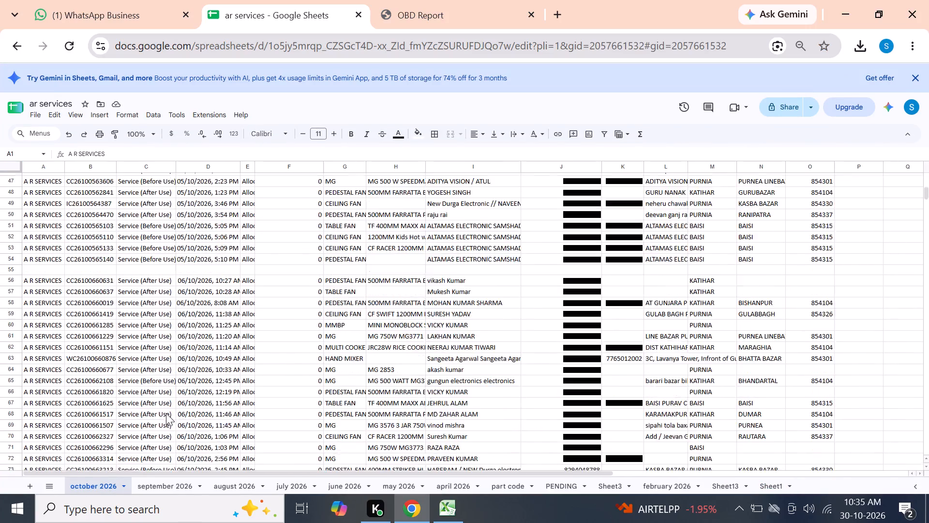
pyautogui.scroll(-20, 166, 413)
pyautogui.scroll(-11, 166, 413)
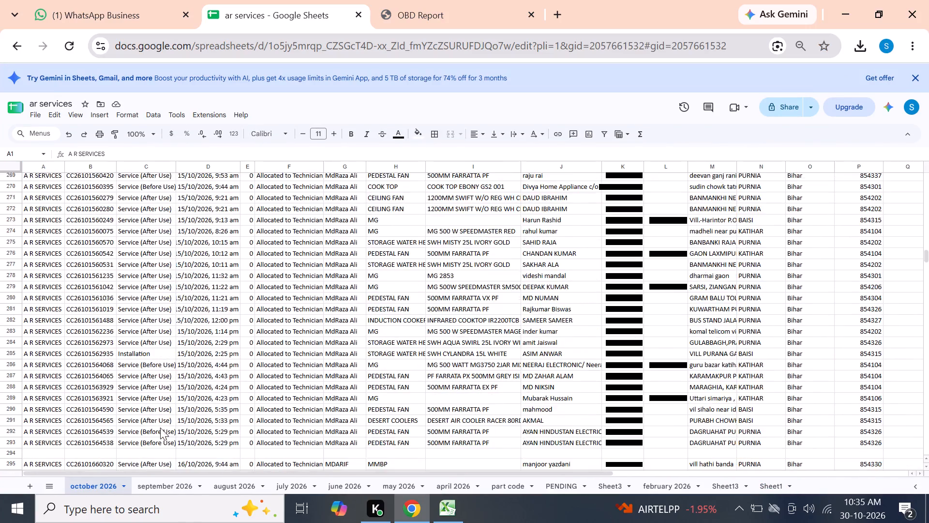
pyautogui.scroll(-18, 160, 428)
pyautogui.scroll(-10, 161, 428)
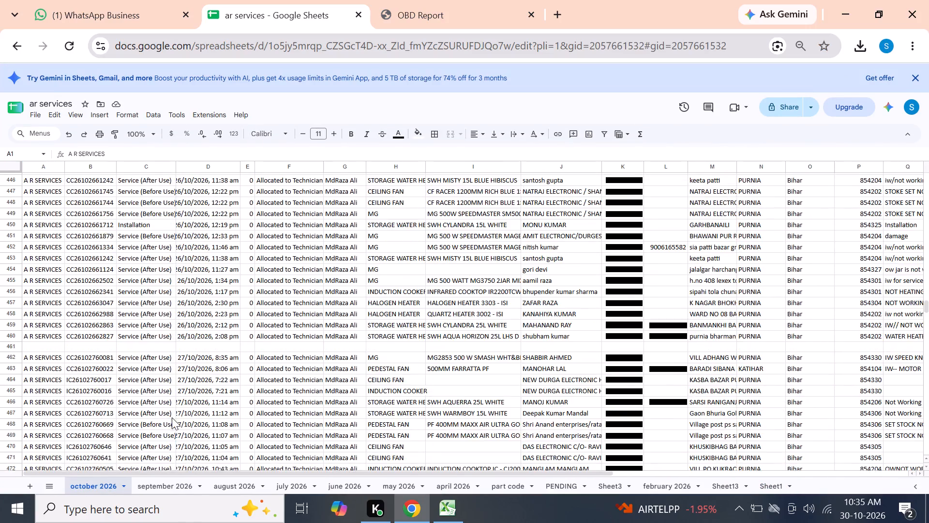
pyautogui.scroll(-16, 172, 417)
pyautogui.scroll(4, 174, 415)
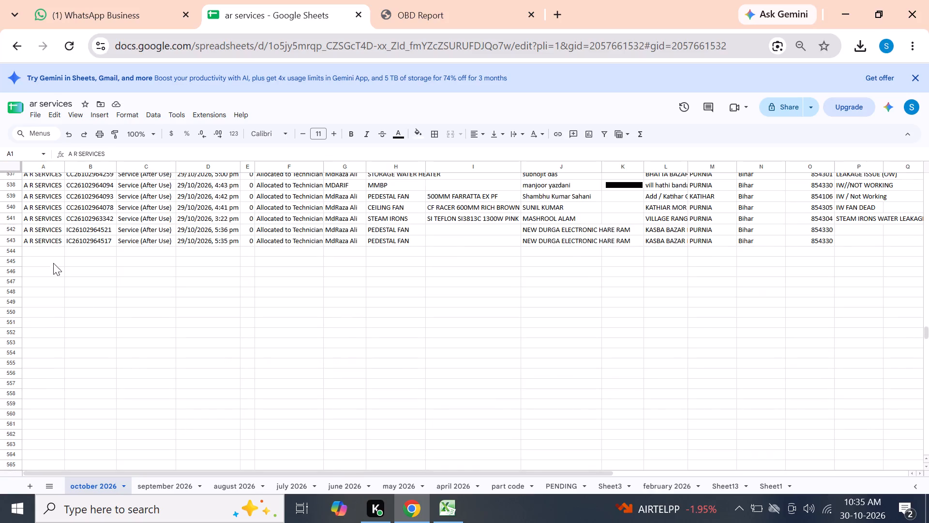
pyautogui.click(52, 260)
pyautogui.hotkey('ctrl', 'v')
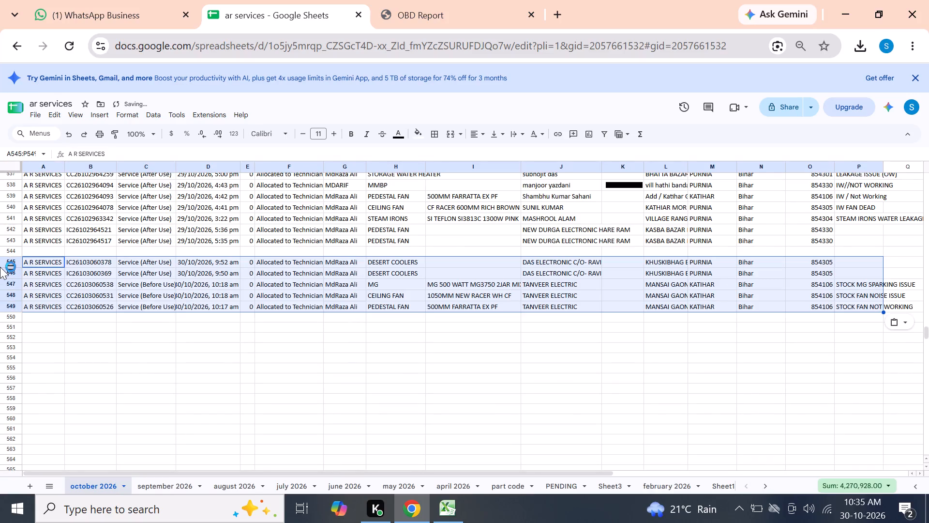
# Select row 545, the first of the newly pasted ticket rows.
pyautogui.click(0, 264)
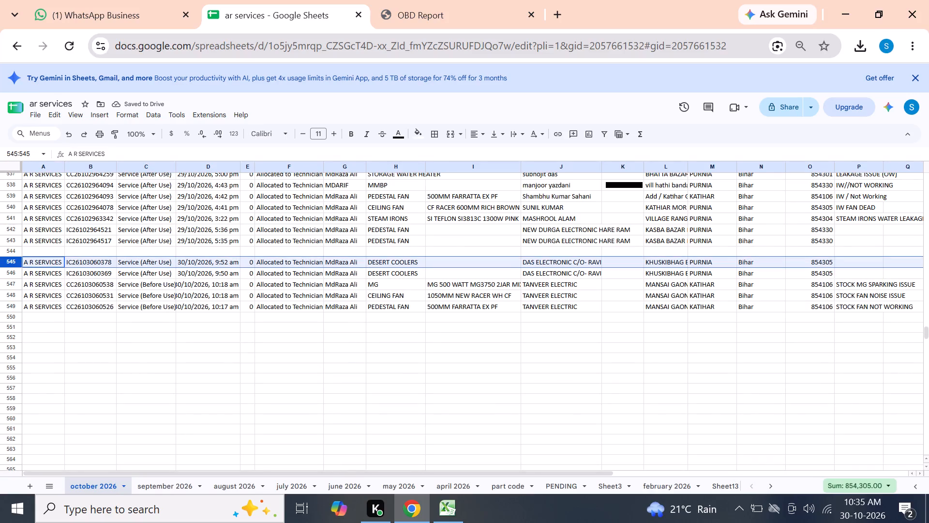
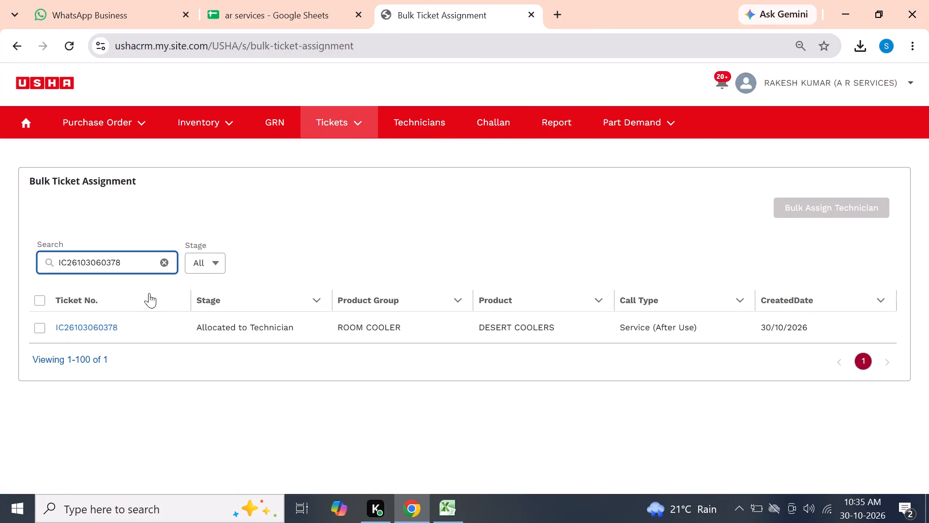
pyautogui.click(106, 331)
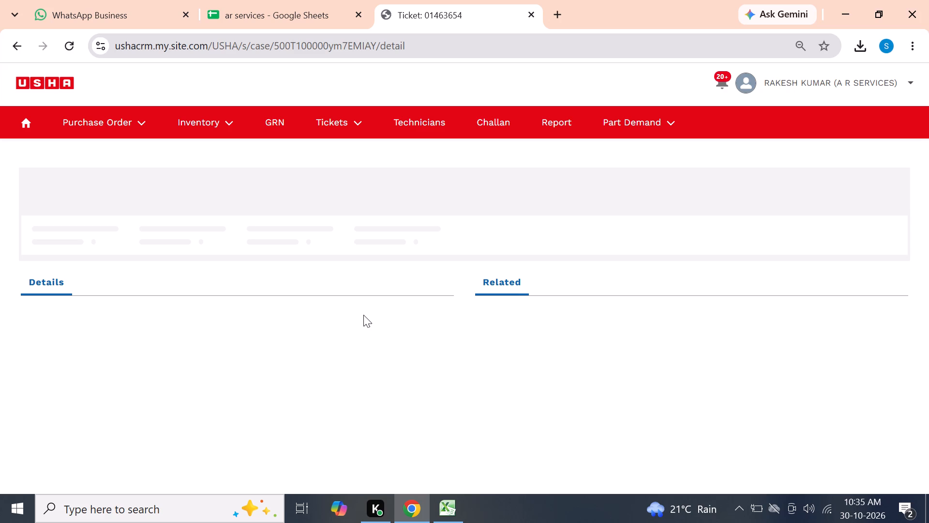
pyautogui.scroll(-5, 371, 318)
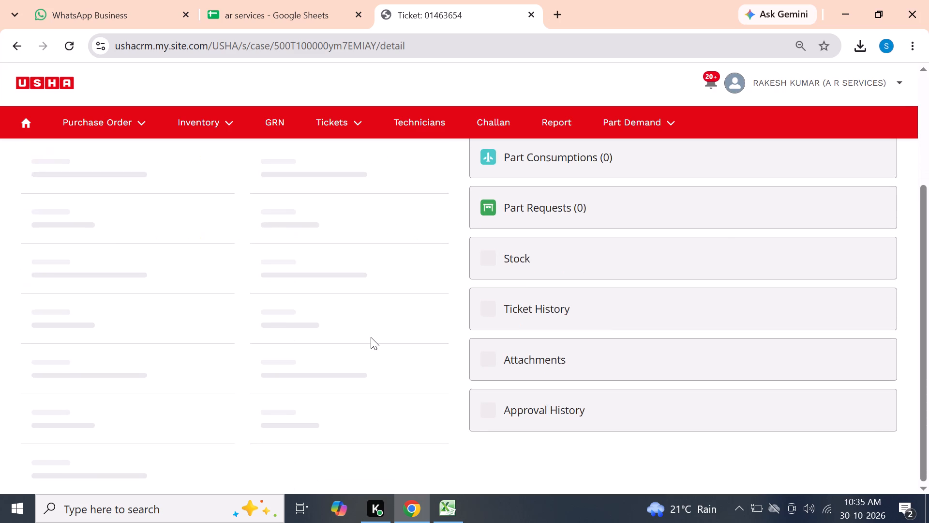
pyautogui.scroll(-11, 371, 338)
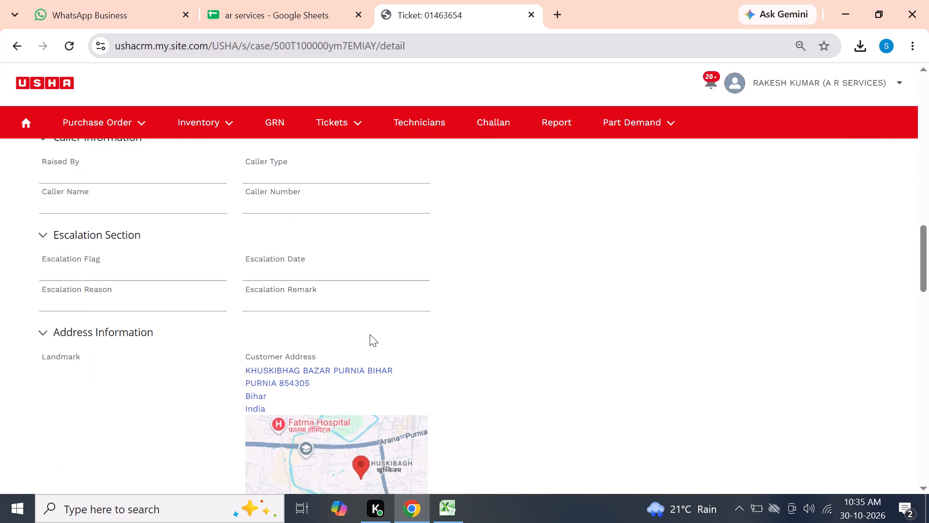
pyautogui.scroll(-1, 370, 334)
pyautogui.scroll(2, 370, 334)
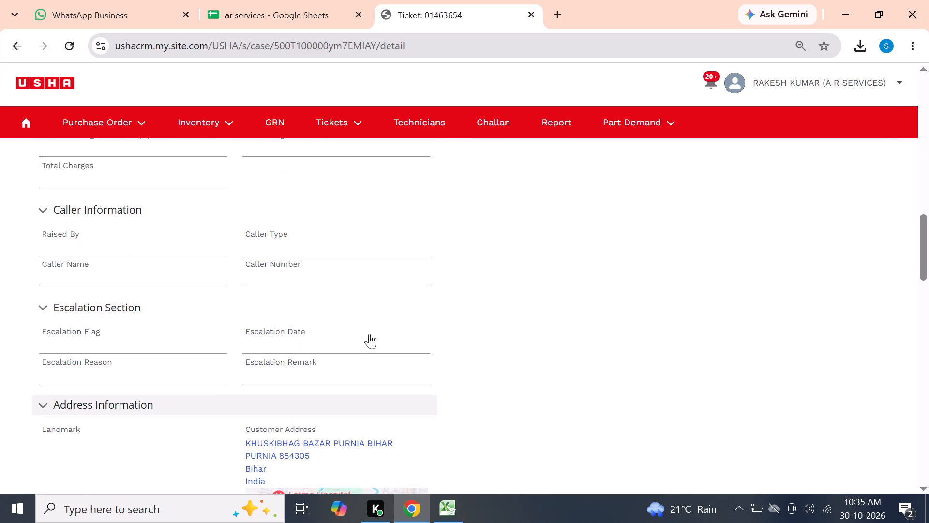
pyautogui.scroll(6, 369, 334)
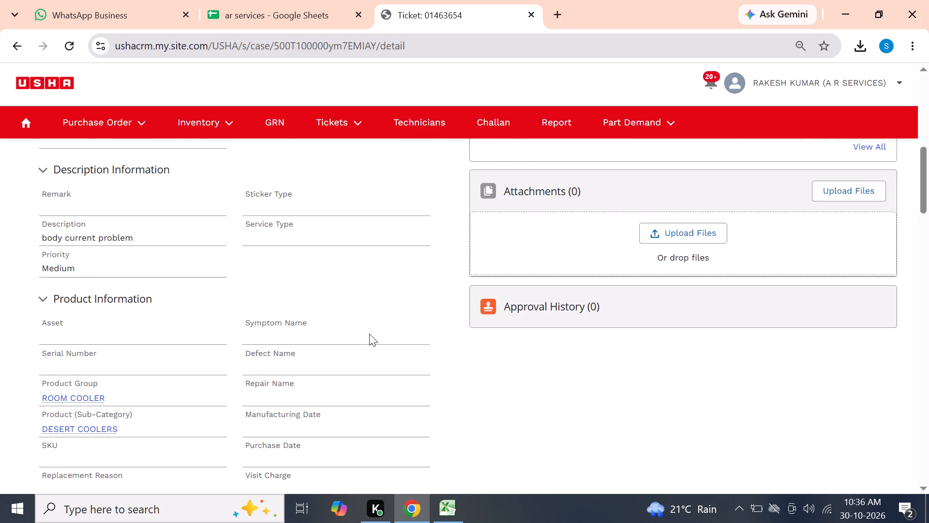
pyautogui.scroll(4, 369, 334)
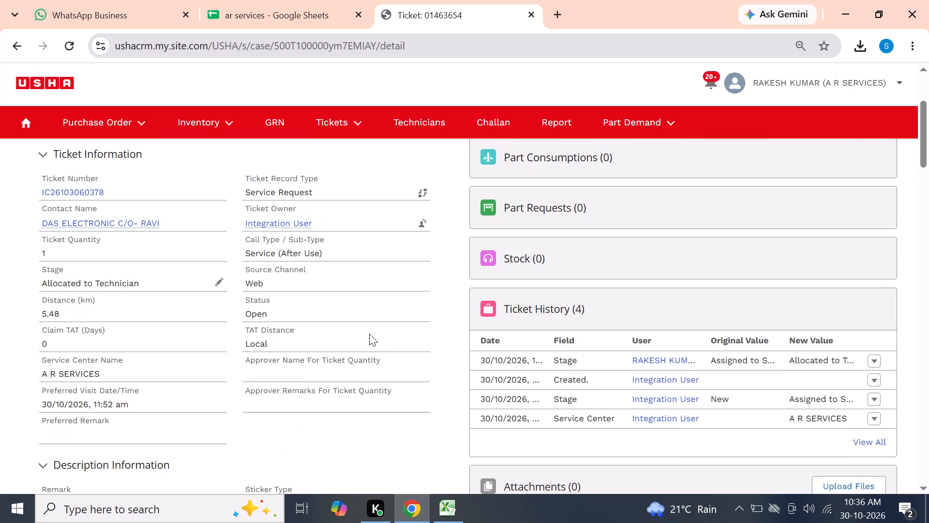
pyautogui.scroll(2, 369, 334)
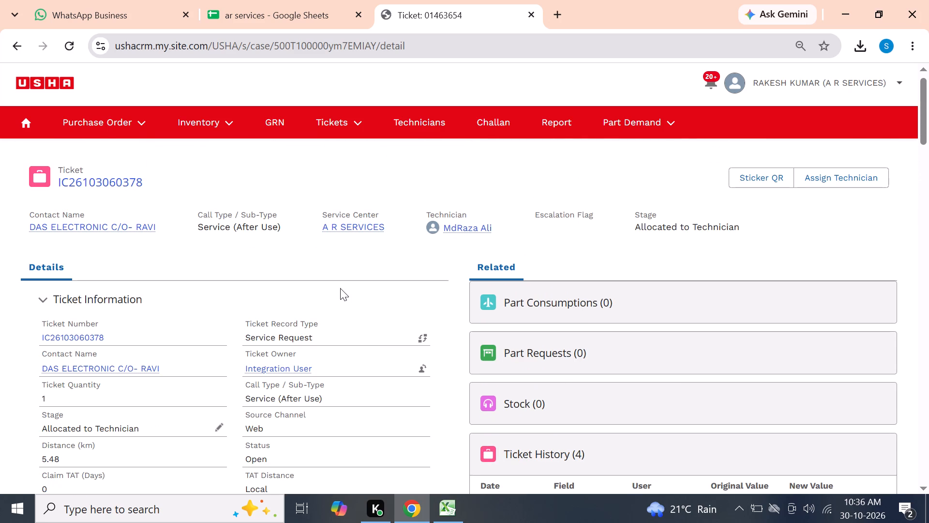
pyautogui.scroll(-17, 340, 288)
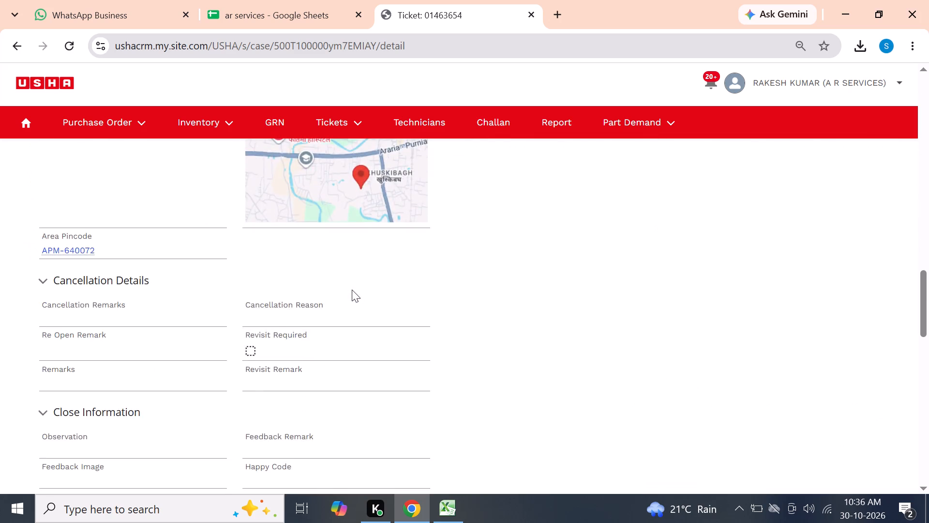
pyautogui.scroll(-19, 352, 290)
pyautogui.scroll(-4, 309, 385)
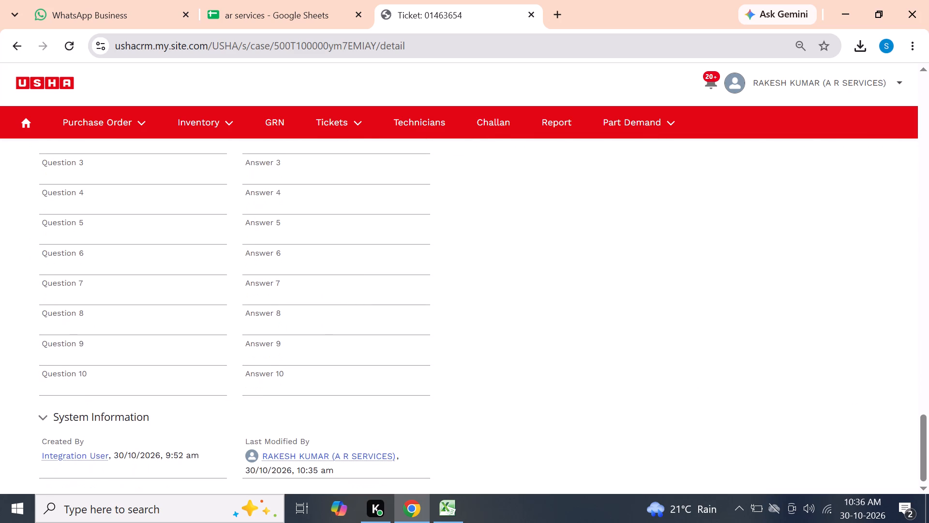
pyautogui.scroll(3, 288, 438)
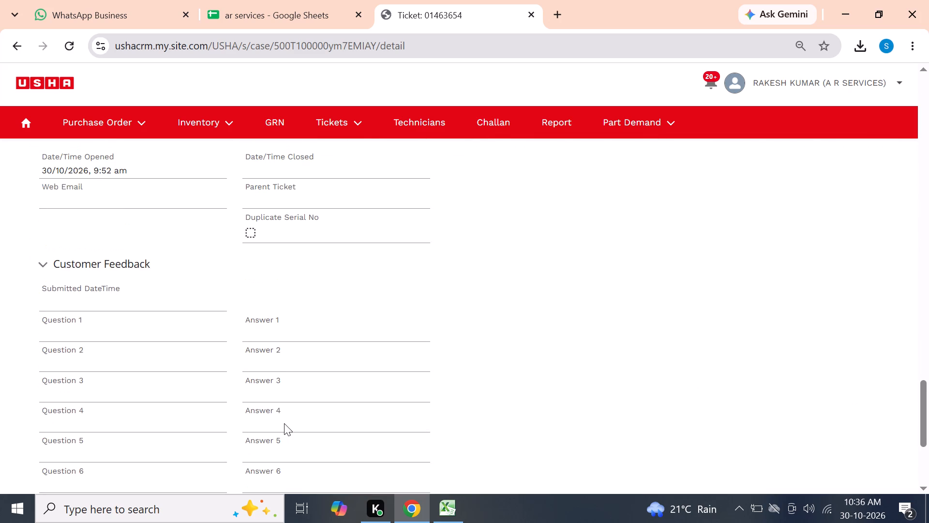
pyautogui.scroll(7, 284, 423)
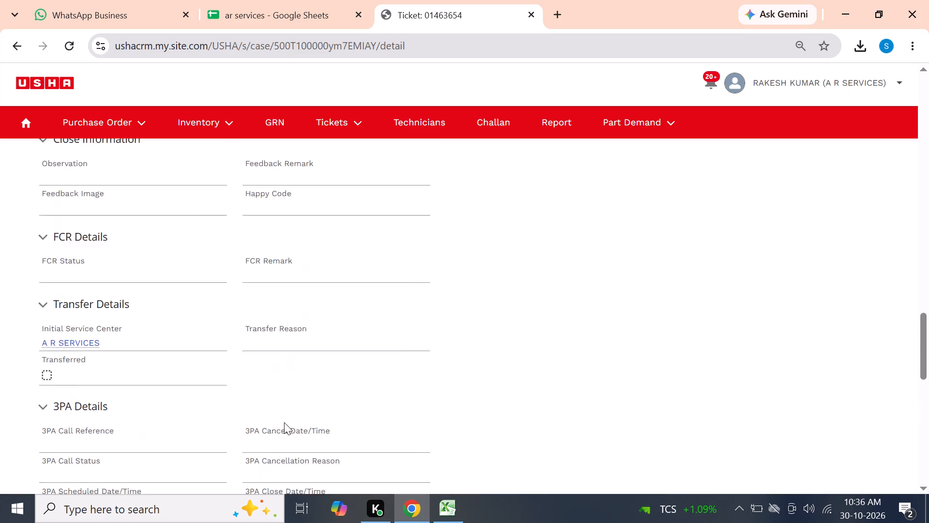
pyautogui.scroll(6, 284, 422)
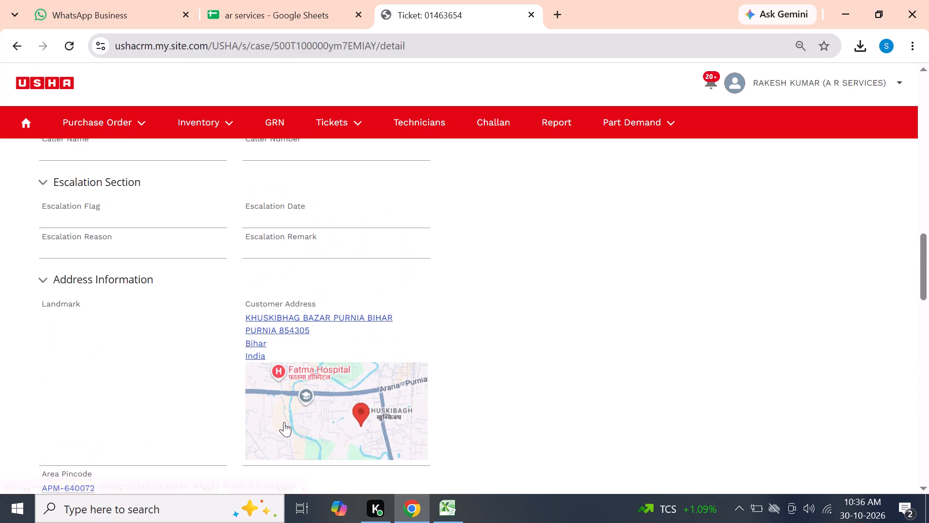
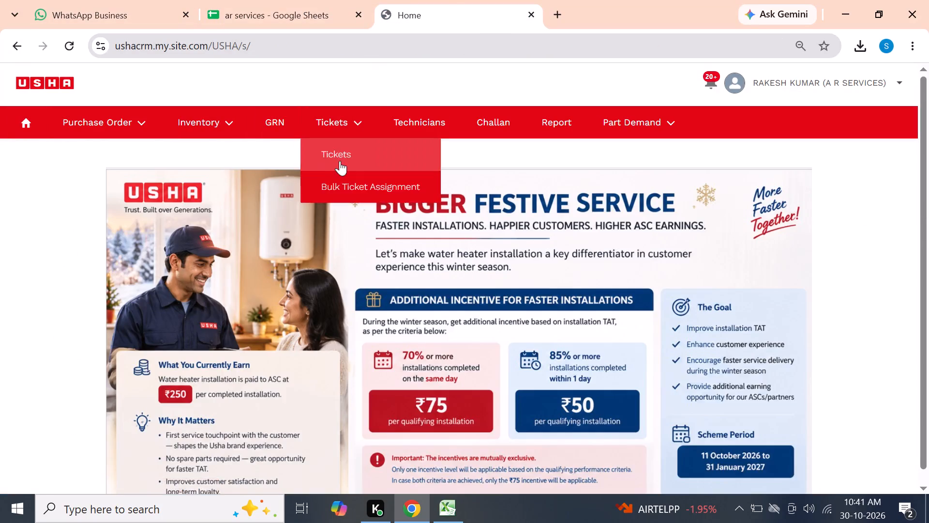
# Open the Bulk Ticket Assignment page in the USHA portal.
pyautogui.click(344, 179)
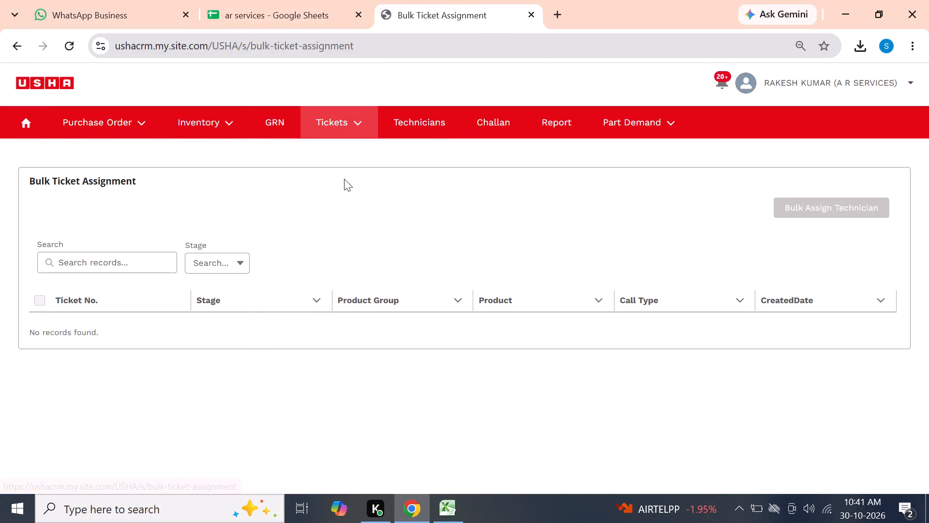
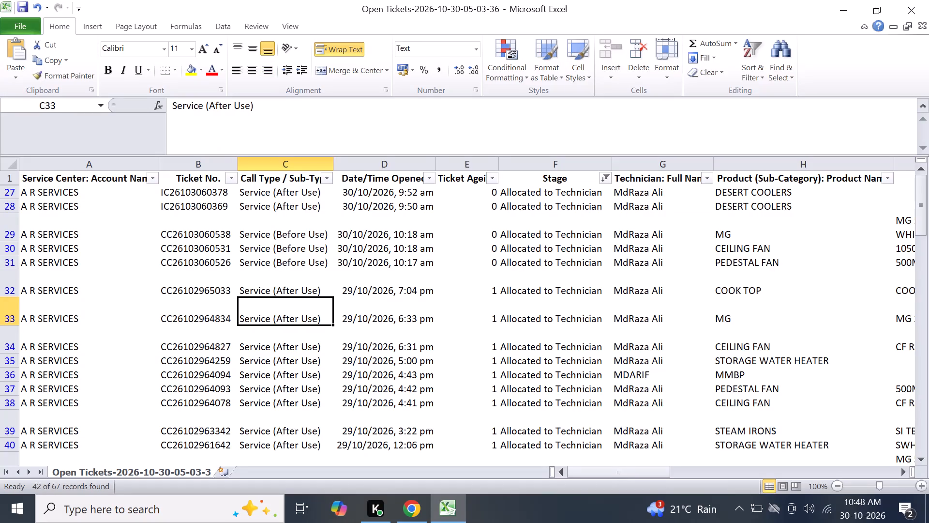
# Filter the Stage column to show only On Visit tickets instead of Allocated to Technician.
pyautogui.scroll(5, 411, 206)
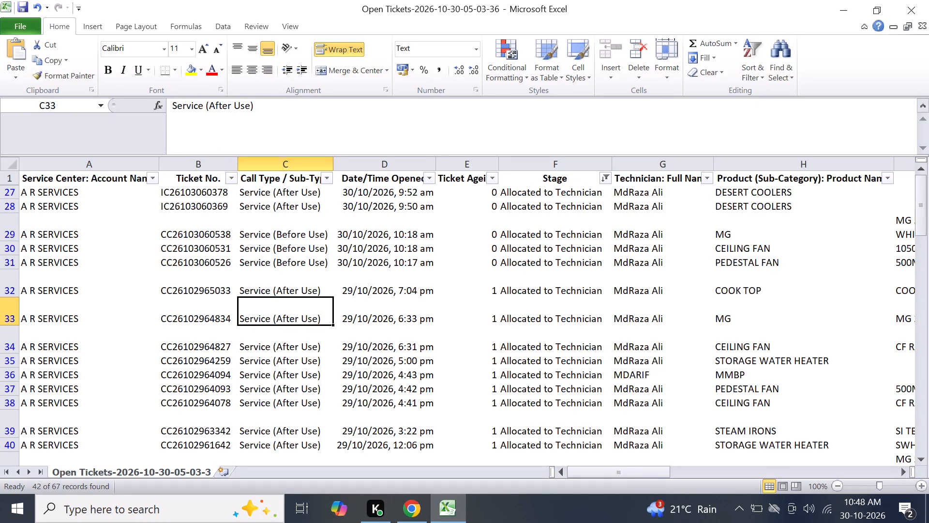
pyautogui.click(430, 182)
pyautogui.click(514, 221)
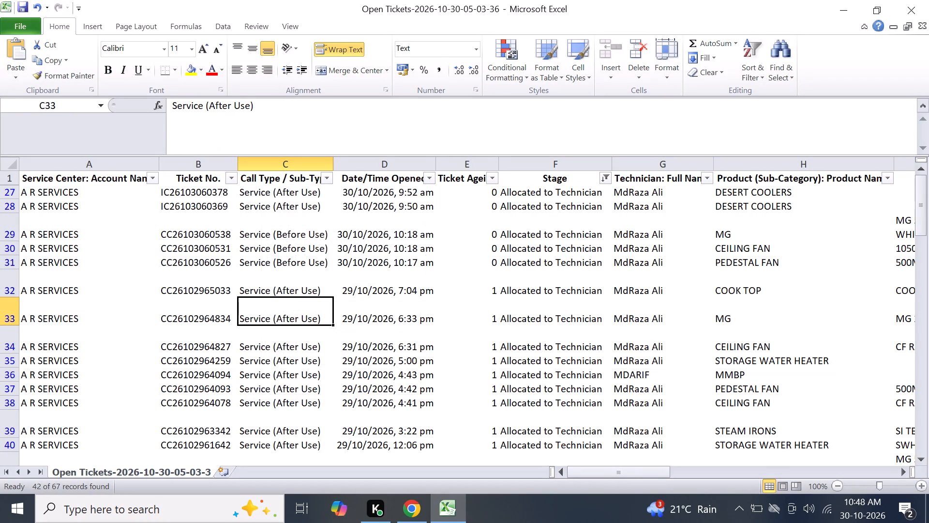
pyautogui.click(604, 181)
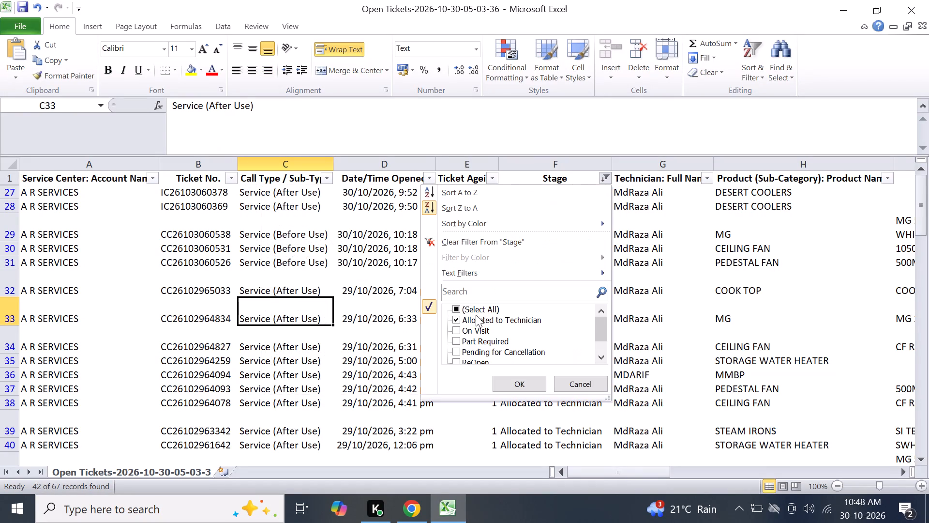
pyautogui.click(475, 316)
pyautogui.click(469, 327)
pyautogui.click(514, 388)
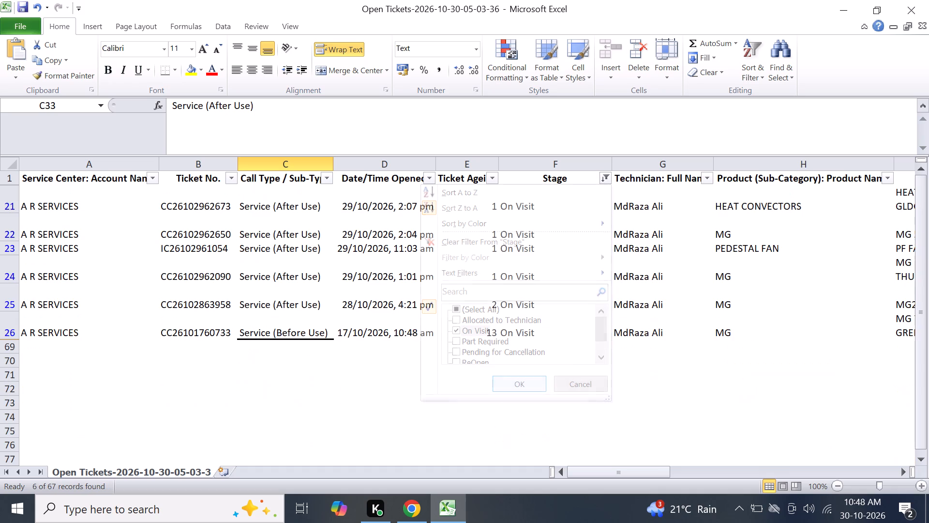
pyautogui.click(507, 353)
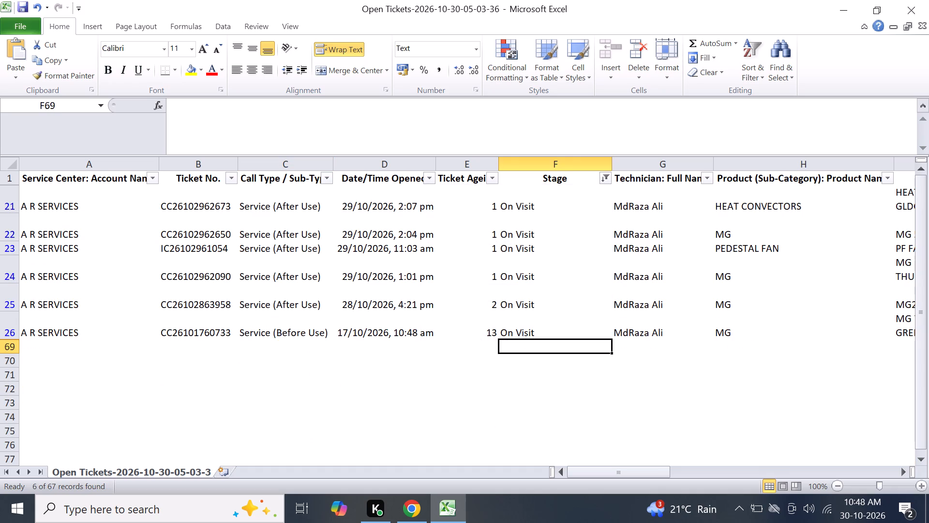
pyautogui.tripleClick(208, 304)
pyautogui.click(208, 304)
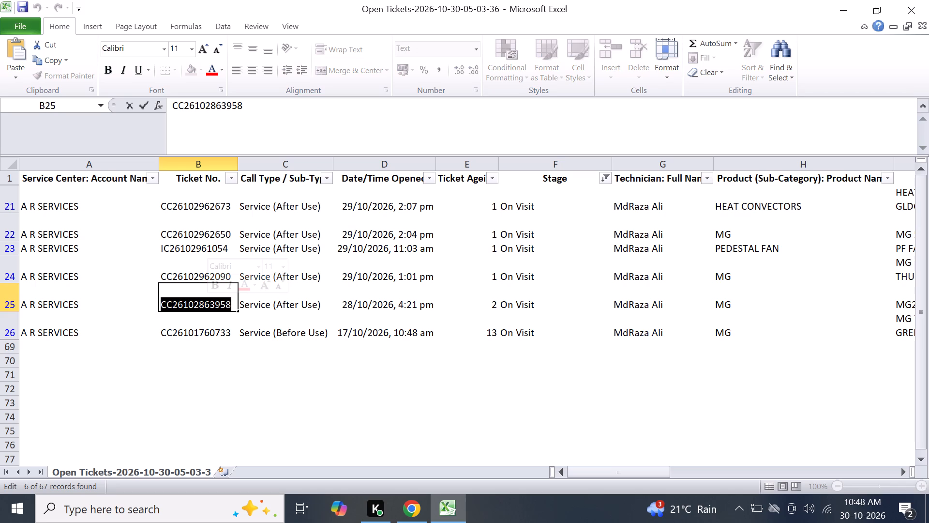
pyautogui.rightClick(153, 300)
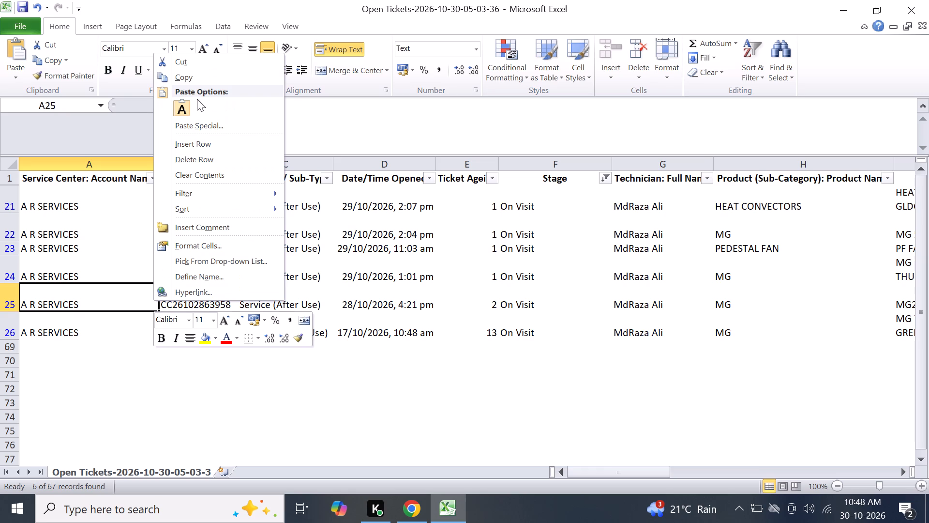
pyautogui.click(206, 77)
pyautogui.tripleClick(191, 297)
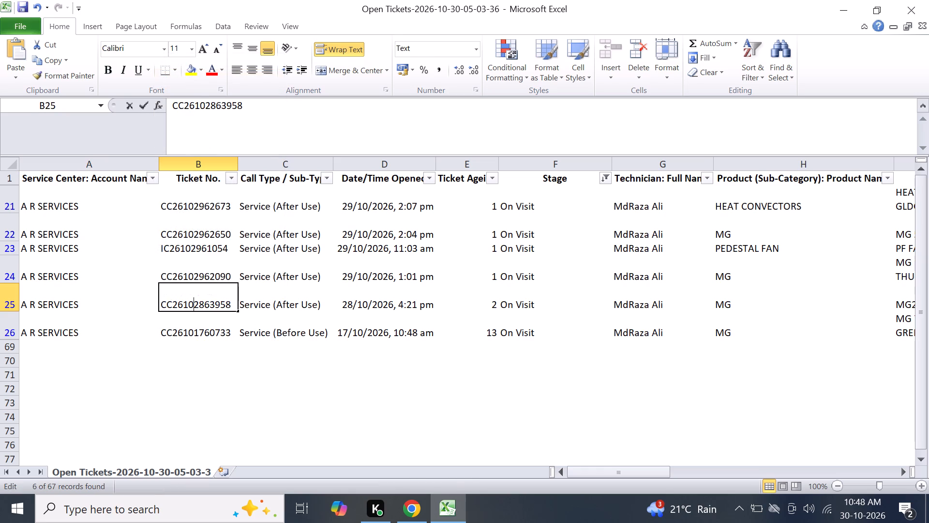
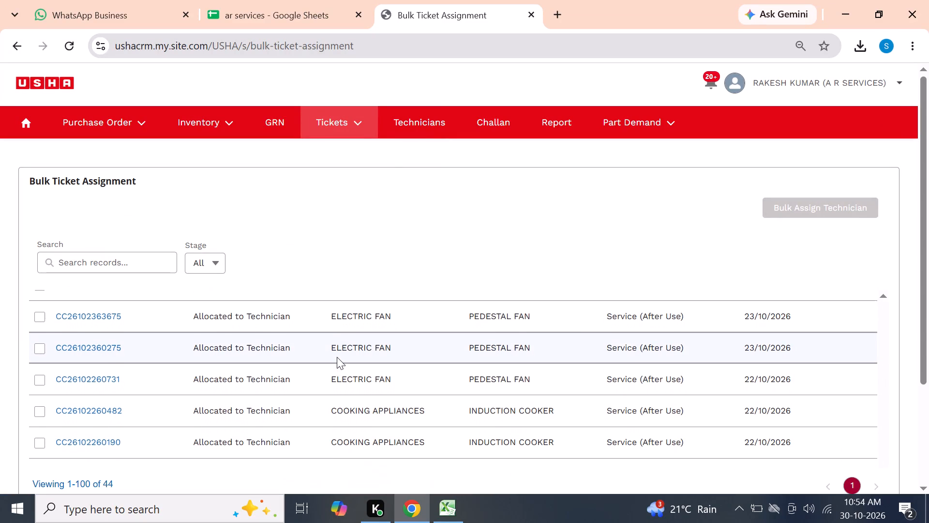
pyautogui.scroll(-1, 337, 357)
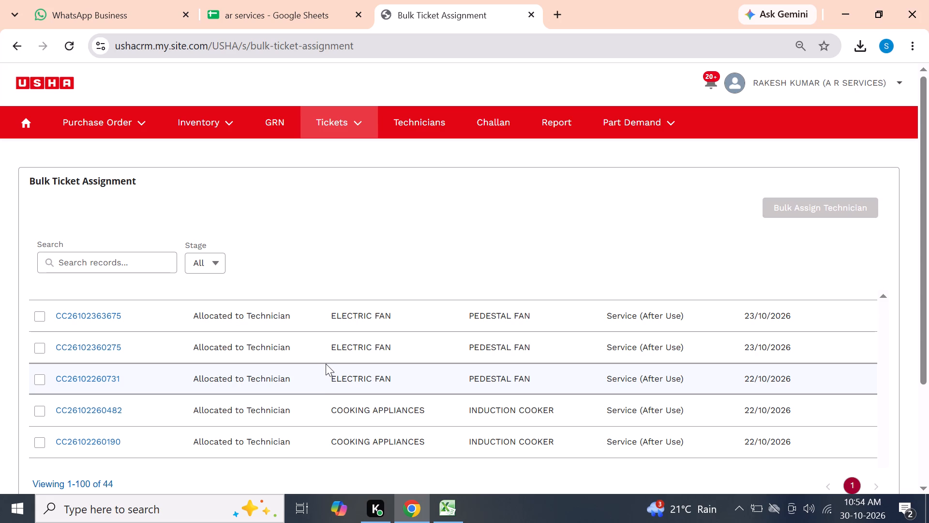
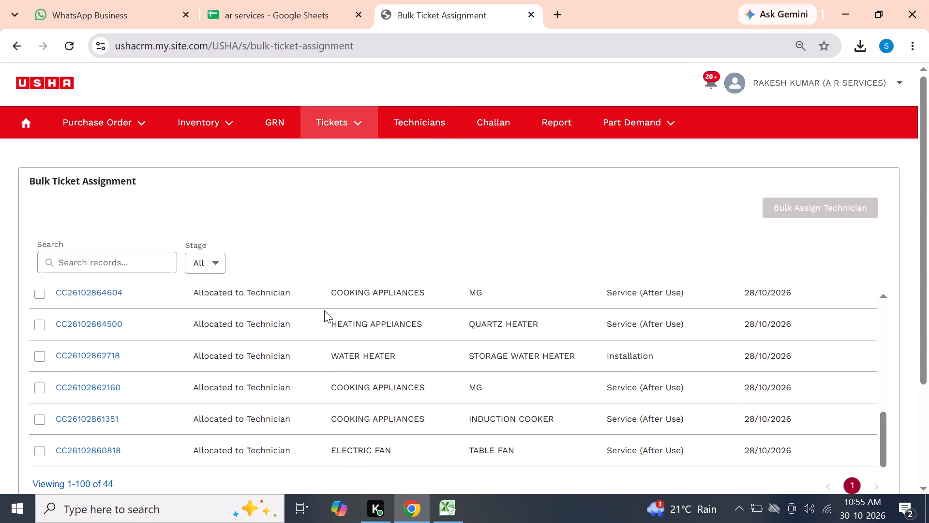
# Review the stages, product categories and dates of the tickets in the Bulk Ticket Assignment list, including the oldest ones.
pyautogui.scroll(-14, 324, 310)
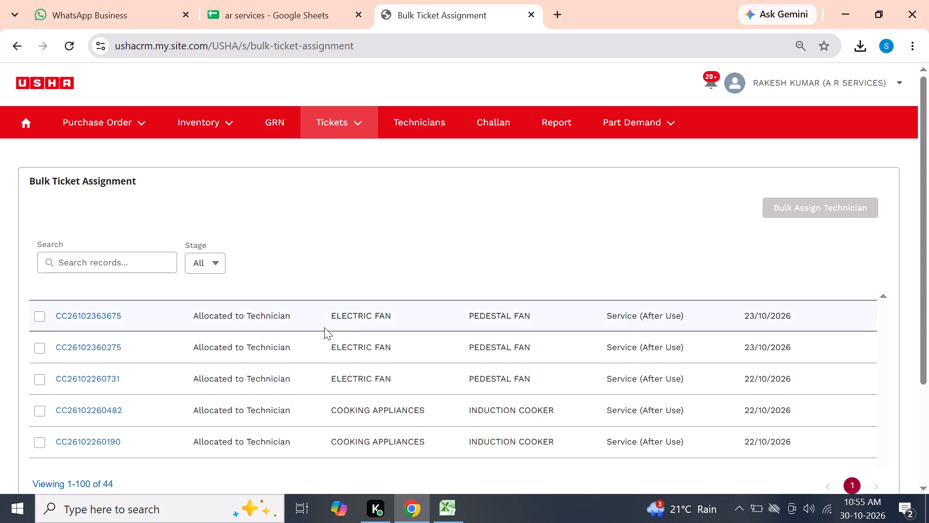
pyautogui.scroll(-12, 323, 334)
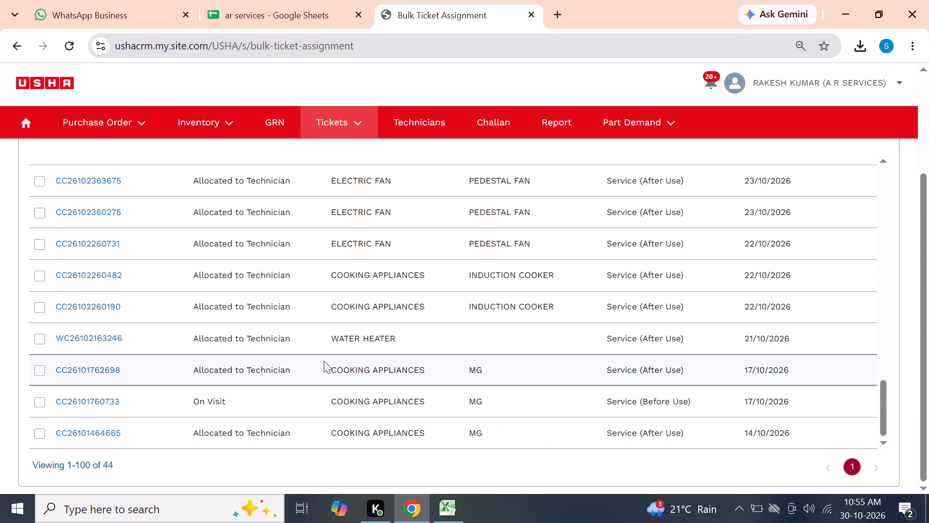
pyautogui.scroll(-4, 318, 363)
pyautogui.scroll(13, 318, 363)
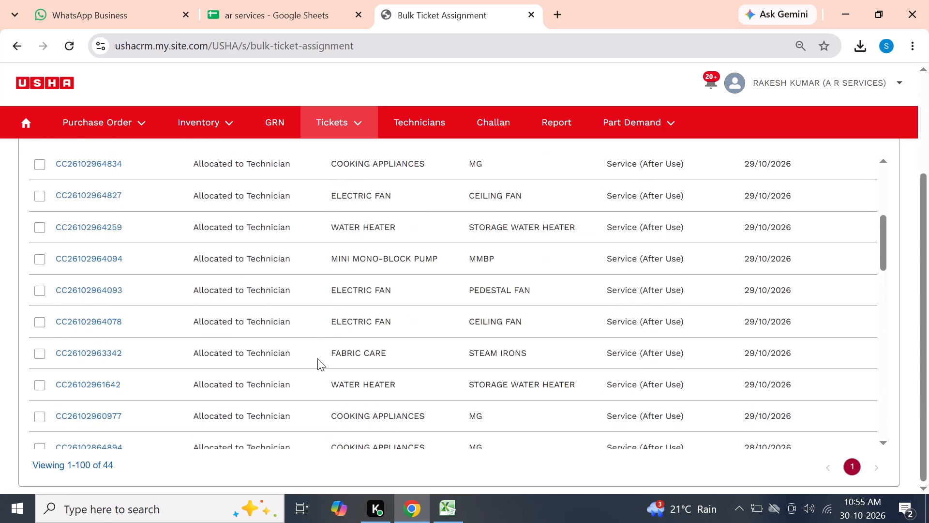
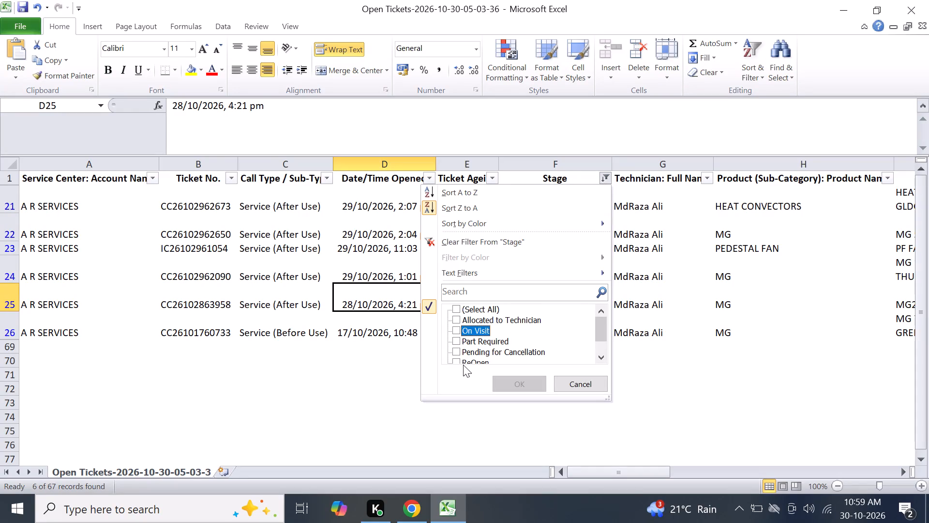
# Filter the Stage column to show only ReOpen tickets instead of On Visit.
pyautogui.click(461, 358)
pyautogui.click(516, 384)
pyautogui.click(438, 332)
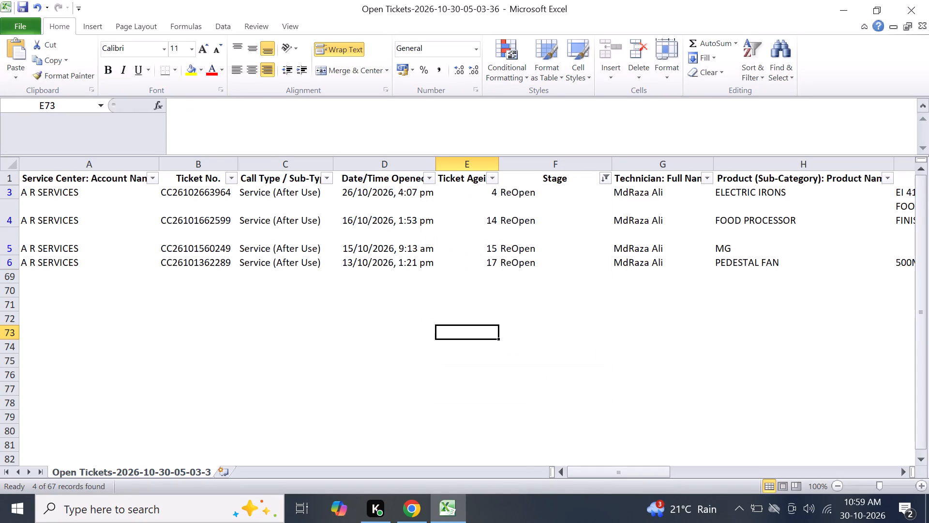
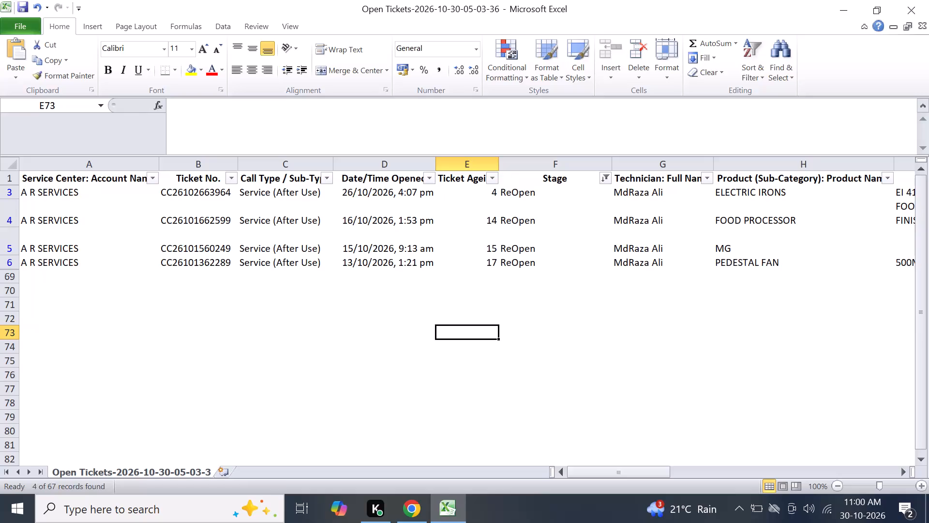
# Filter the Stage column to show only Pending for Cancellation tickets and select the whole column to count them.
pyautogui.click(554, 384)
pyautogui.click(607, 184)
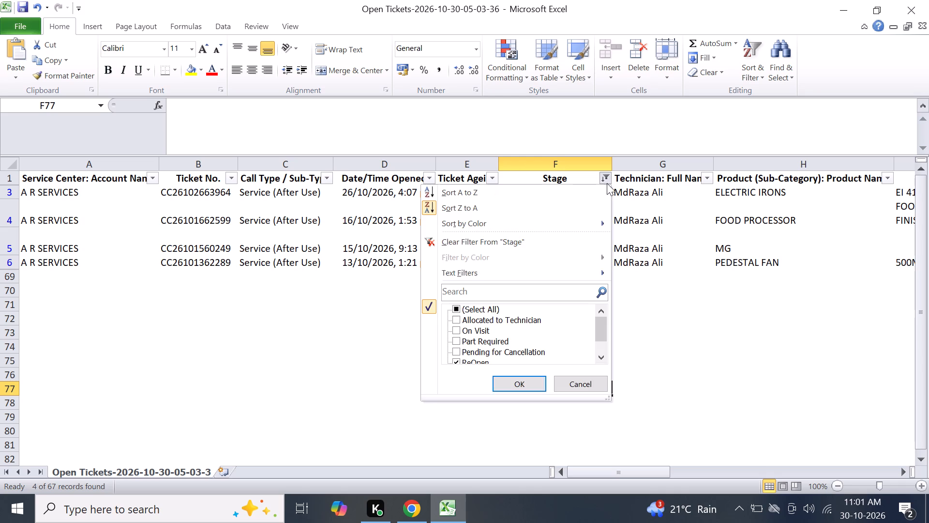
pyautogui.click(459, 361)
pyautogui.scroll(-1, 459, 359)
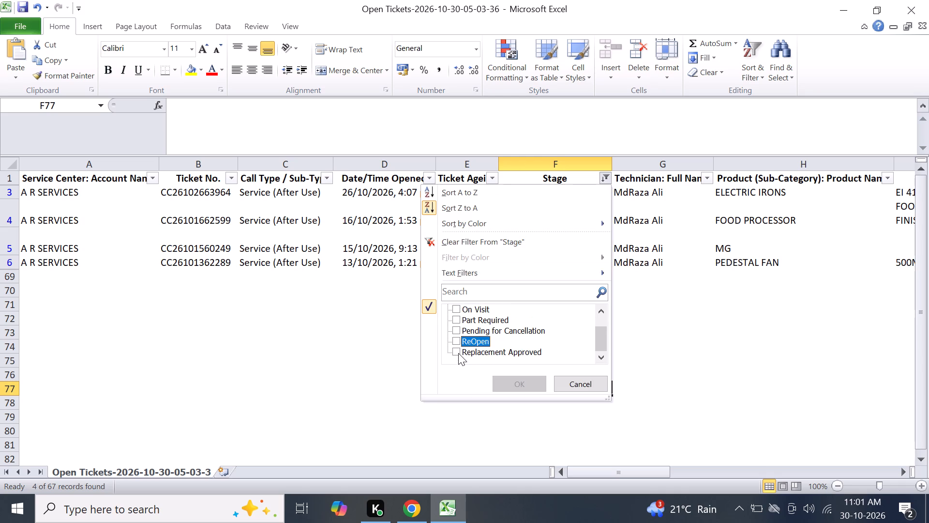
pyautogui.click(460, 331)
pyautogui.click(517, 379)
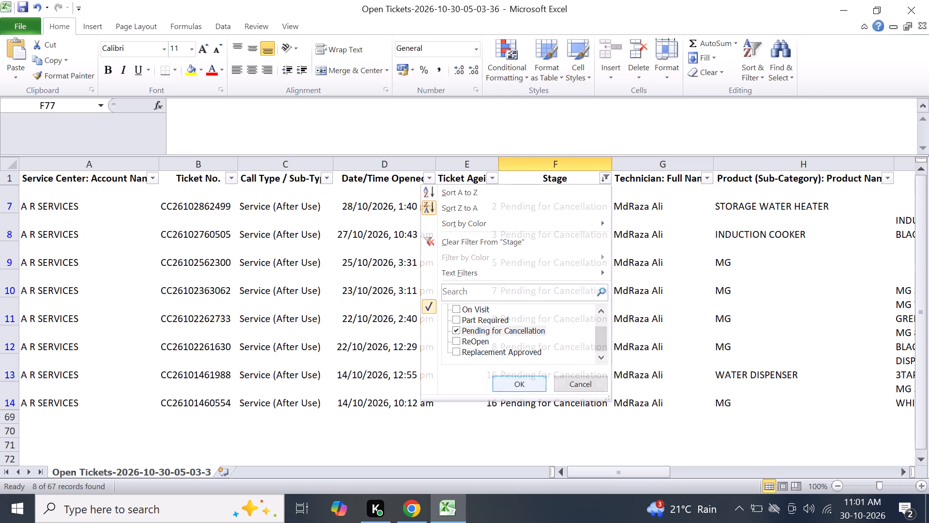
pyautogui.click(517, 164)
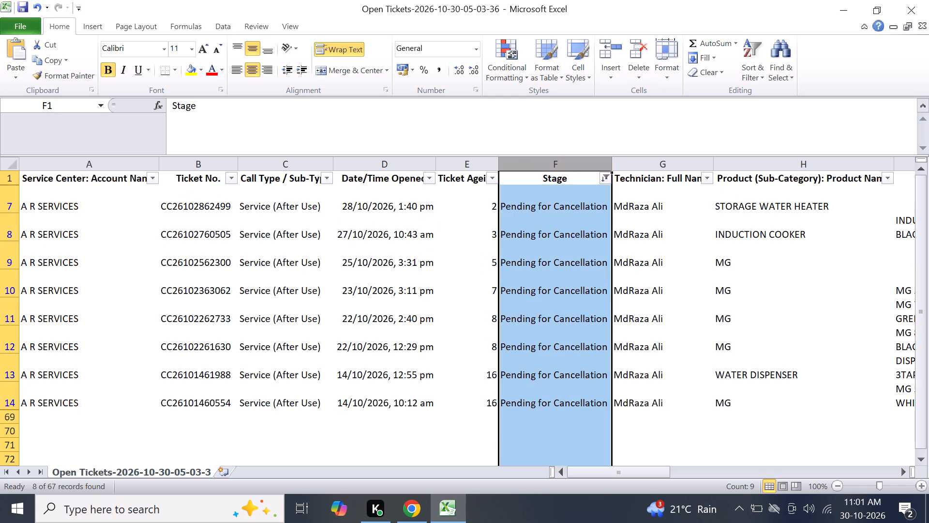
# Change the Stage filter to show only Part Required tickets and select the whole column to count them.
pyautogui.click(574, 255)
pyautogui.click(603, 179)
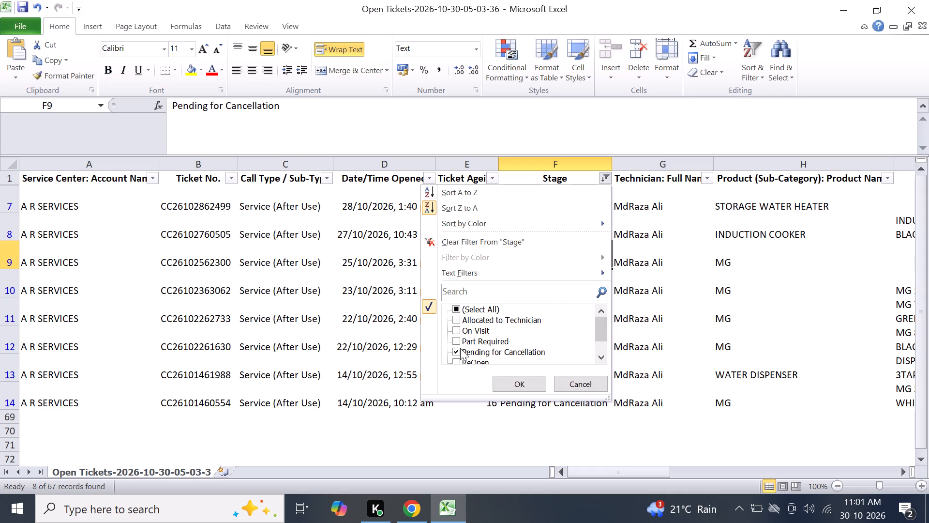
pyautogui.click(459, 349)
pyautogui.click(456, 341)
pyautogui.click(521, 385)
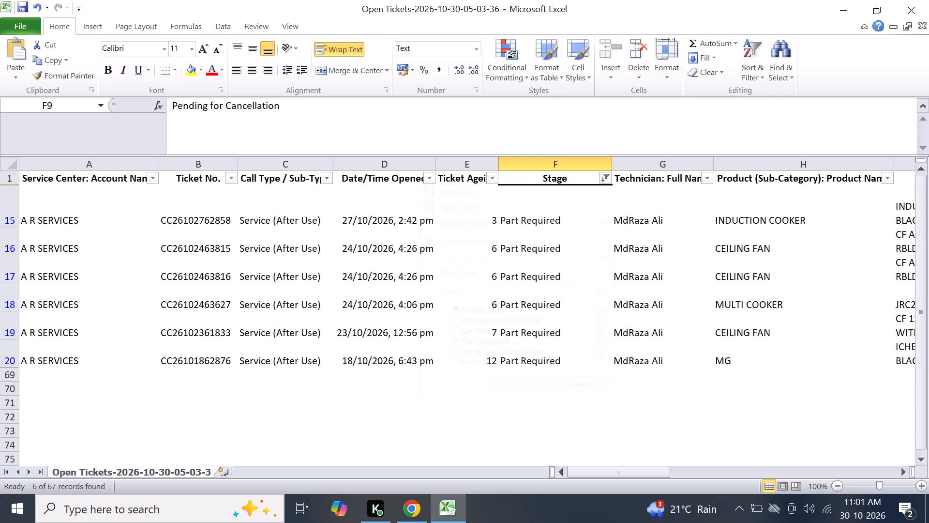
pyautogui.click(548, 163)
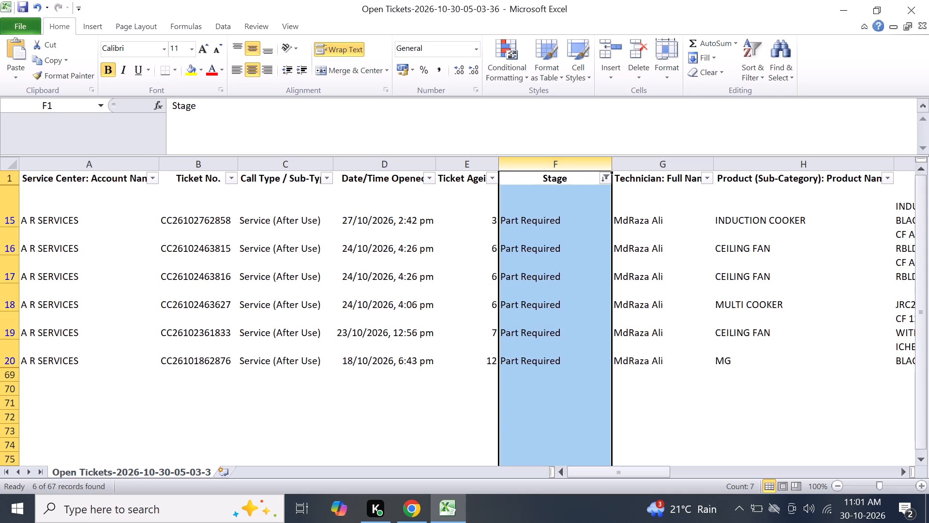
# Change the Stage filter to show only On Visit tickets.
pyautogui.click(604, 178)
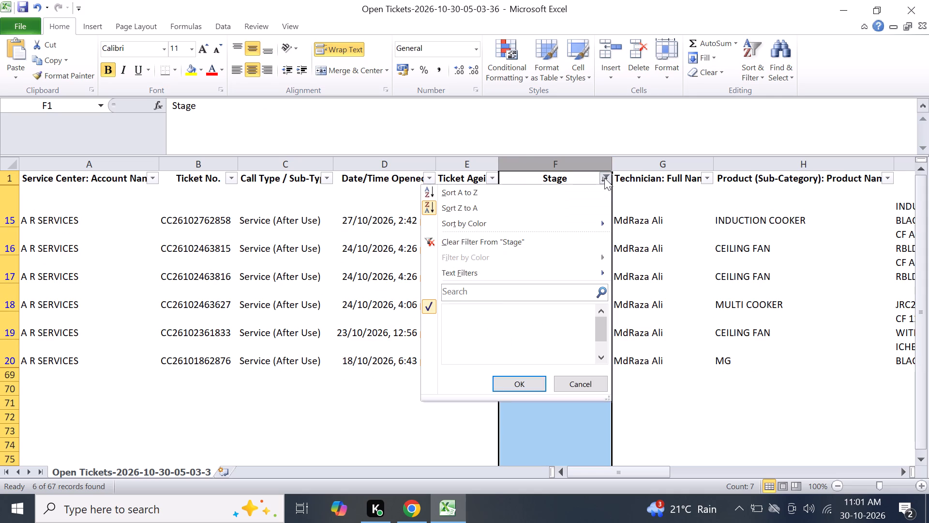
pyautogui.click(455, 340)
pyautogui.click(457, 328)
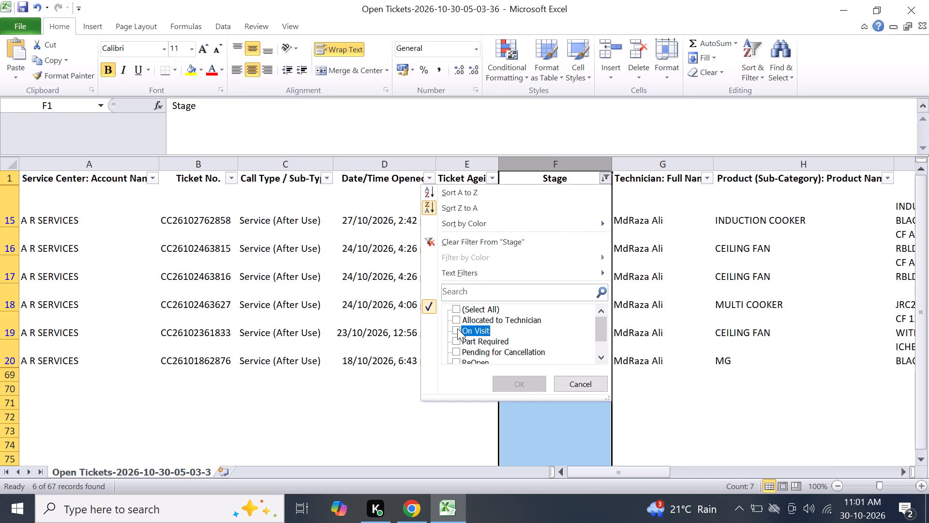
pyautogui.click(518, 381)
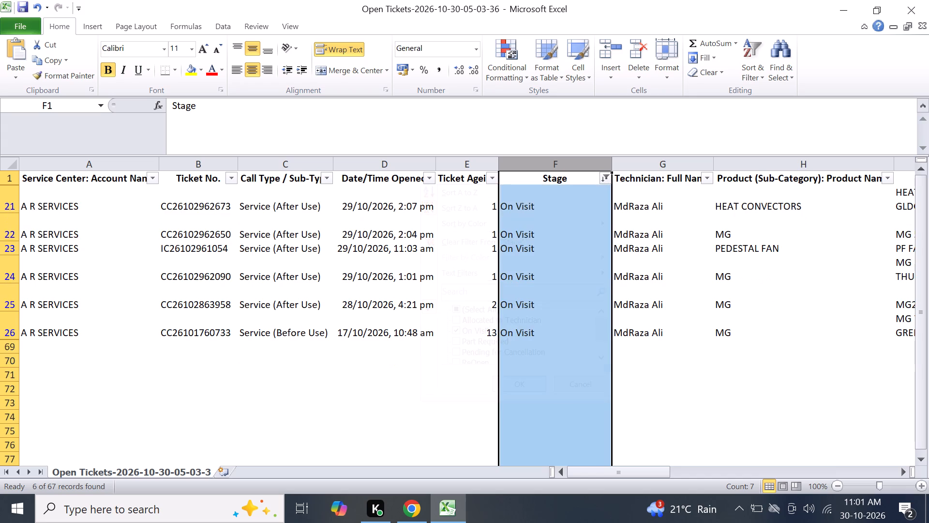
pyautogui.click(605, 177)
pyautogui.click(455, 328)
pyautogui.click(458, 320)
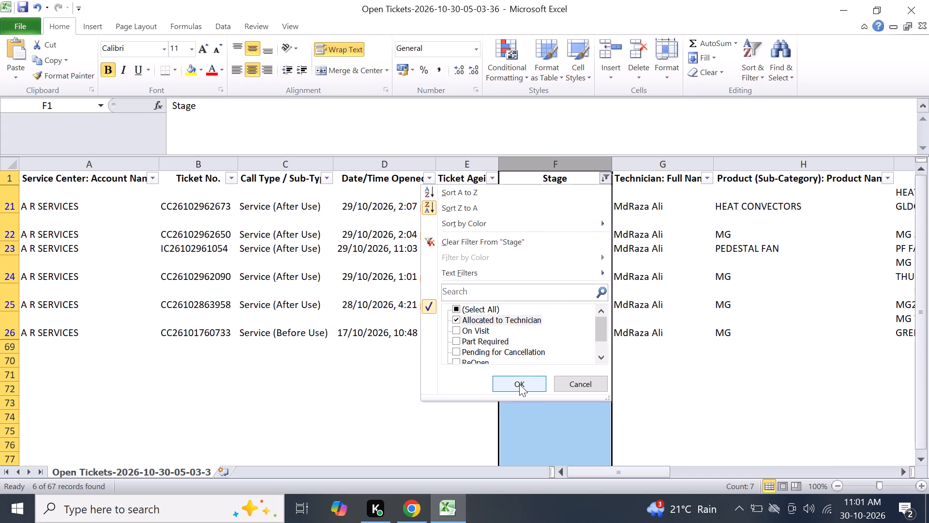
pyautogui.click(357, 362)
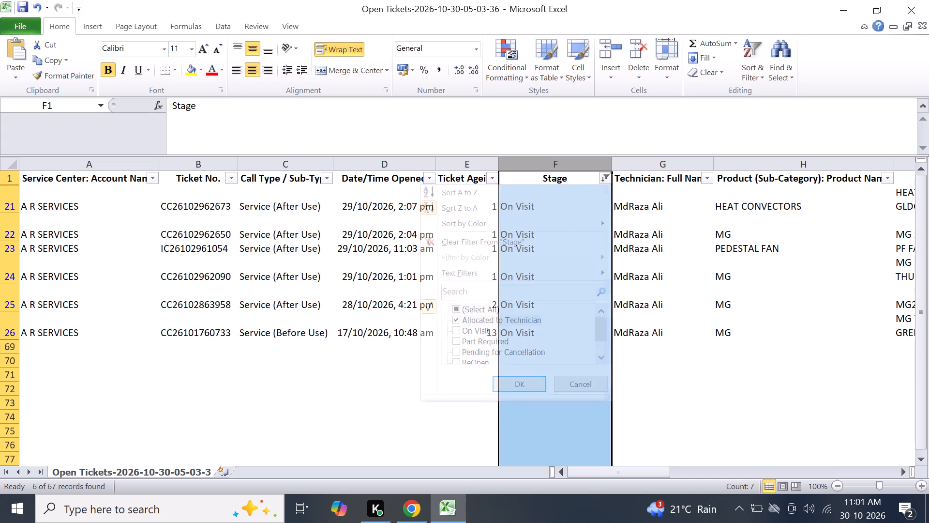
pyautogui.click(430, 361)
pyautogui.tripleClick(214, 330)
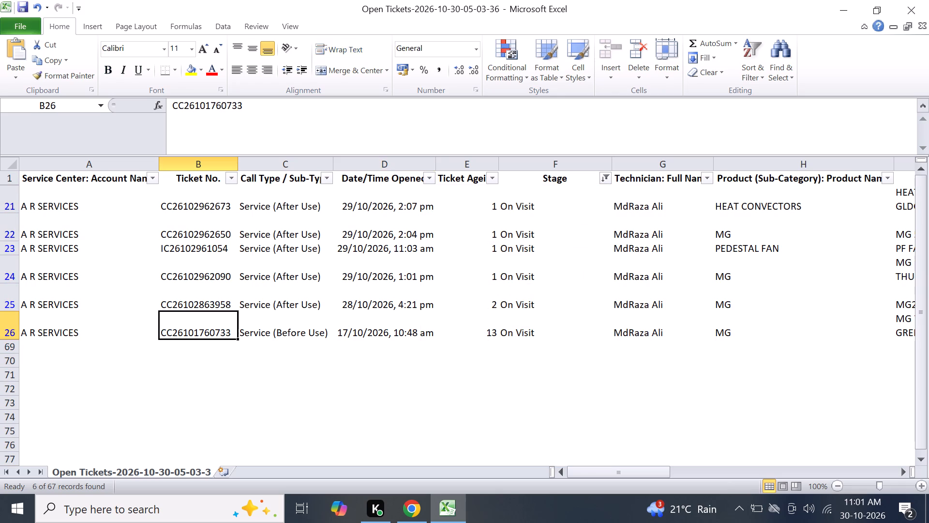
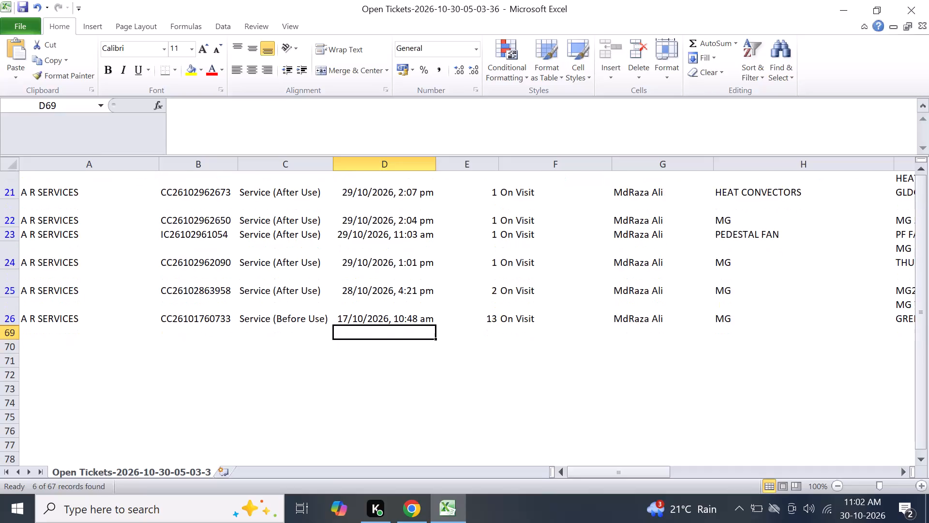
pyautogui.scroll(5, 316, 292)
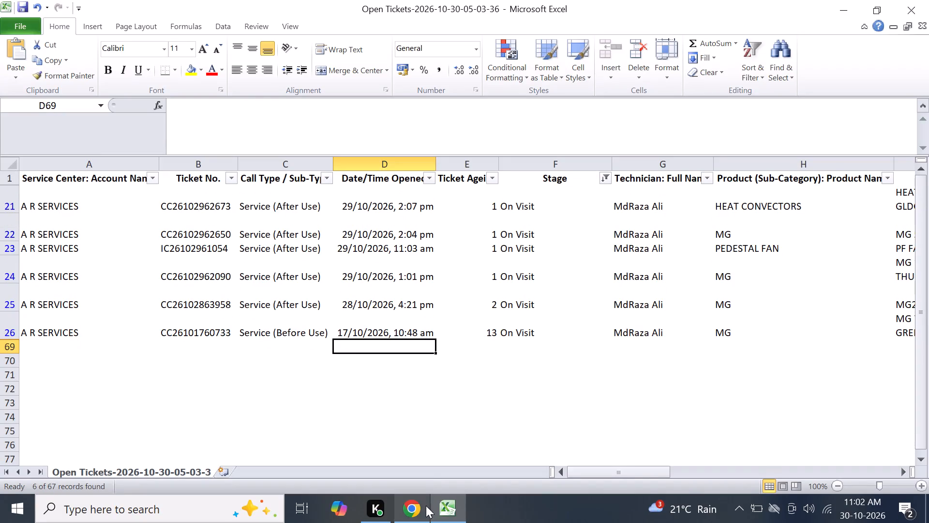
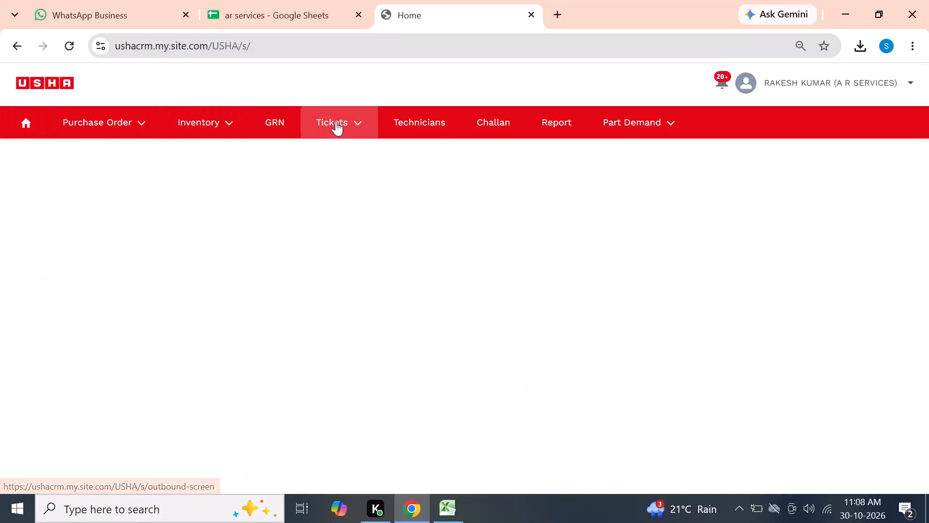
# Open the Bulk Ticket Assignment list in the USHA portal and look over the newest tickets.
pyautogui.click(336, 121)
pyautogui.click(337, 173)
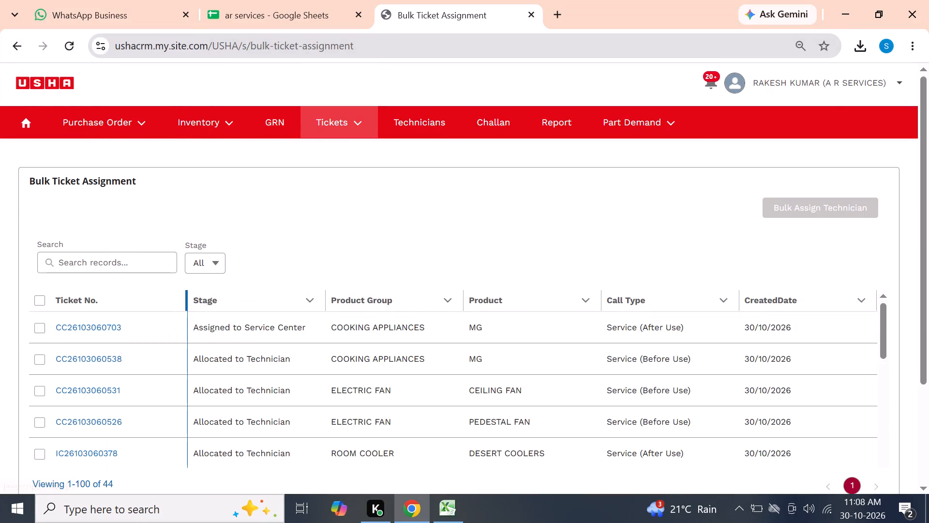
pyautogui.scroll(-6, 186, 297)
pyautogui.scroll(6, 186, 297)
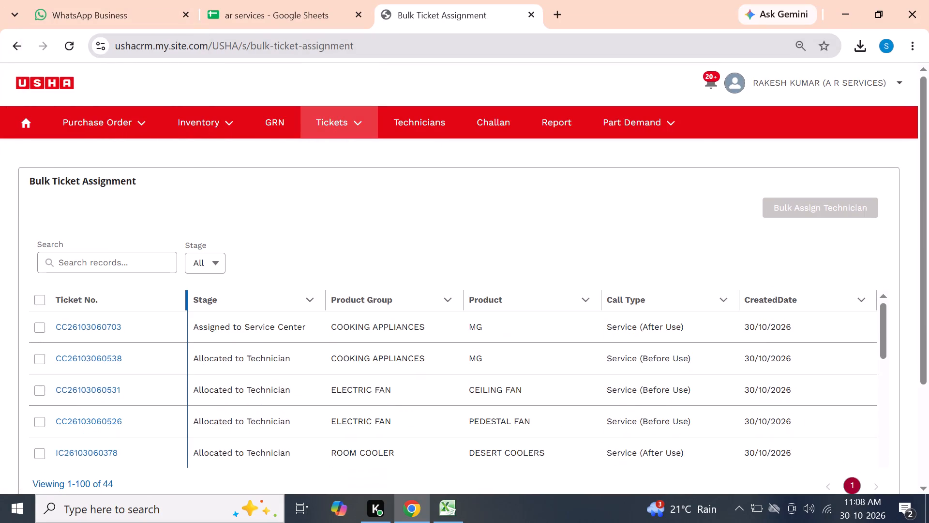
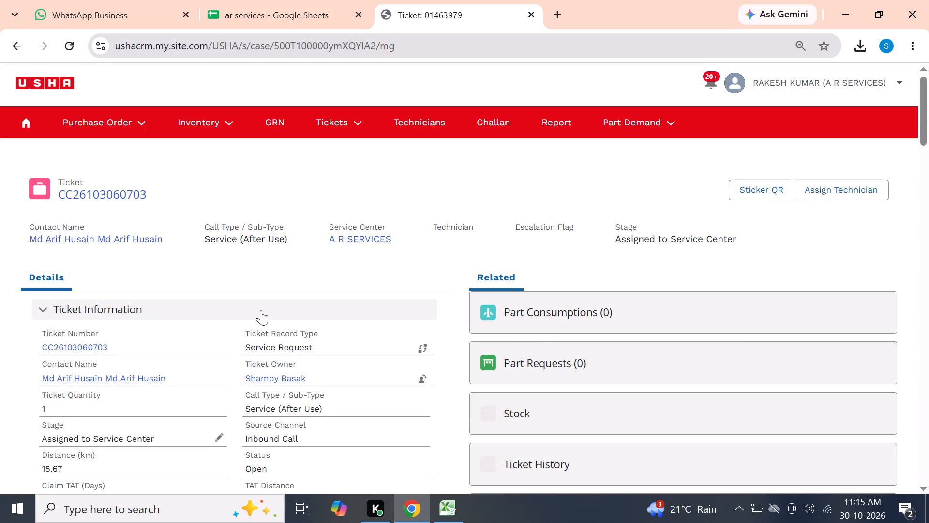
pyautogui.scroll(-14, 261, 310)
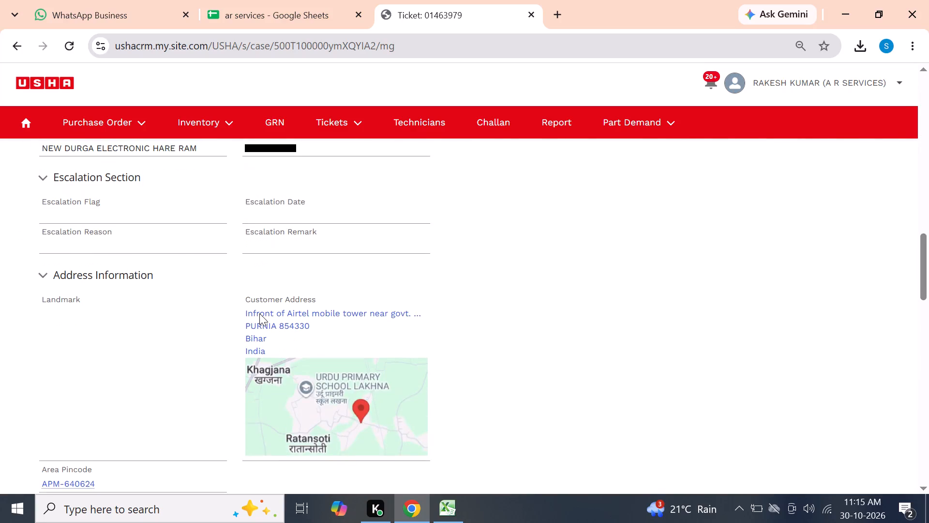
pyautogui.scroll(3, 259, 313)
pyautogui.scroll(-2, 259, 313)
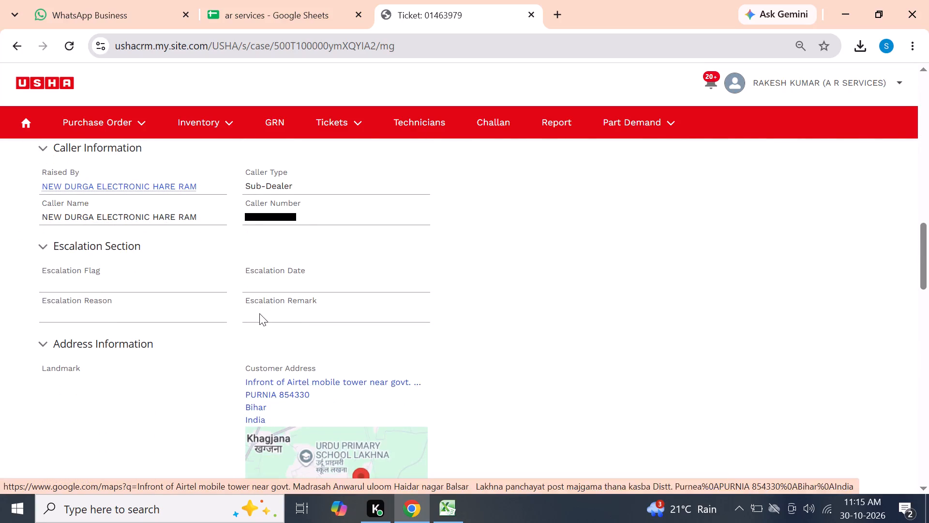
pyautogui.scroll(10, 259, 313)
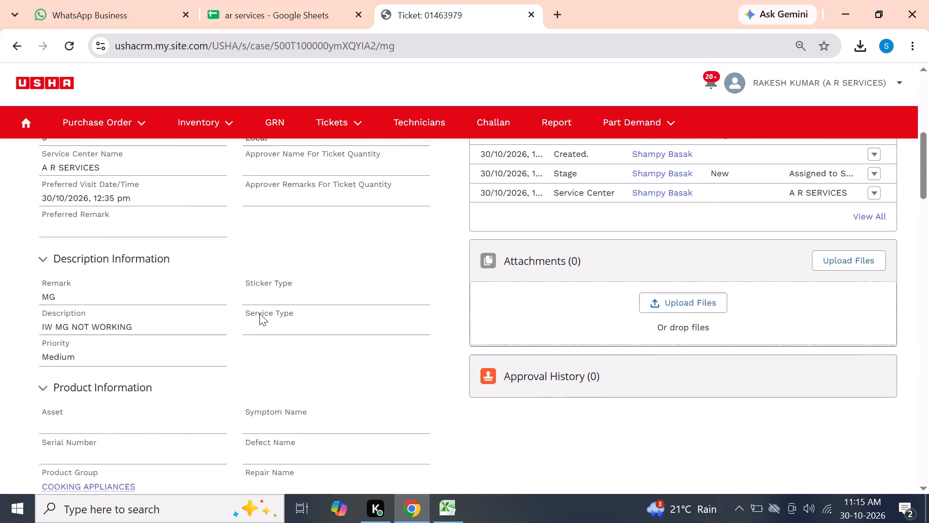
pyautogui.scroll(8, 259, 313)
pyautogui.click(850, 188)
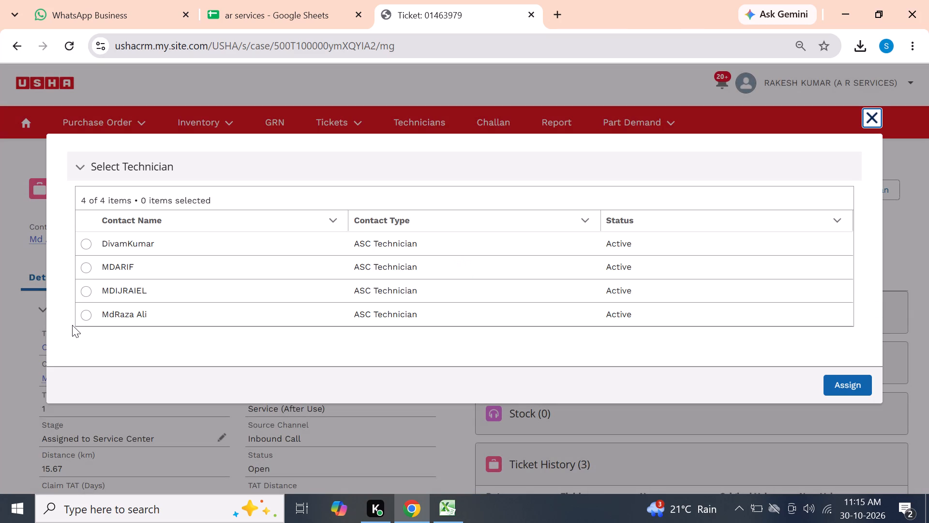
pyautogui.click(86, 342)
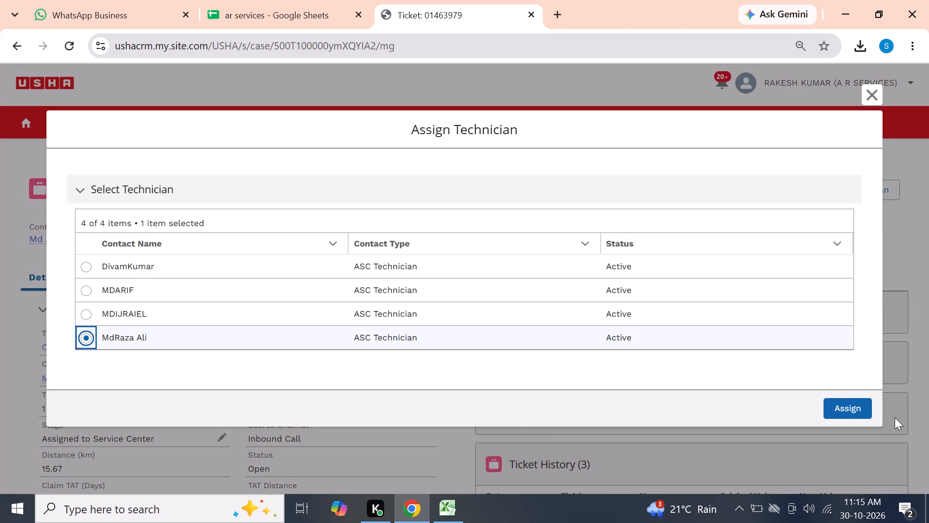
pyautogui.click(853, 406)
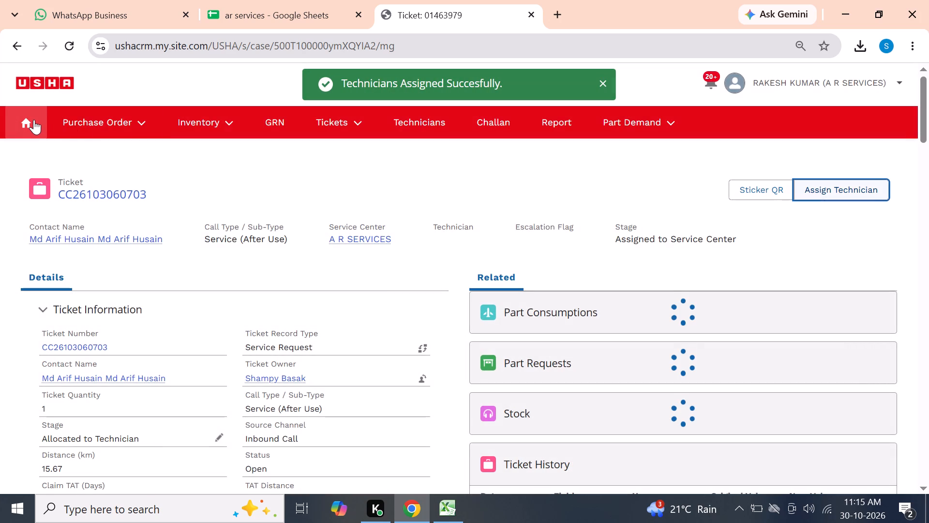
# Return to the portal home page and open Bulk Ticket Assignment to check for tickets still awaiting a technician.
pyautogui.doubleClick(34, 120)
pyautogui.tripleClick(34, 120)
pyautogui.click(34, 120)
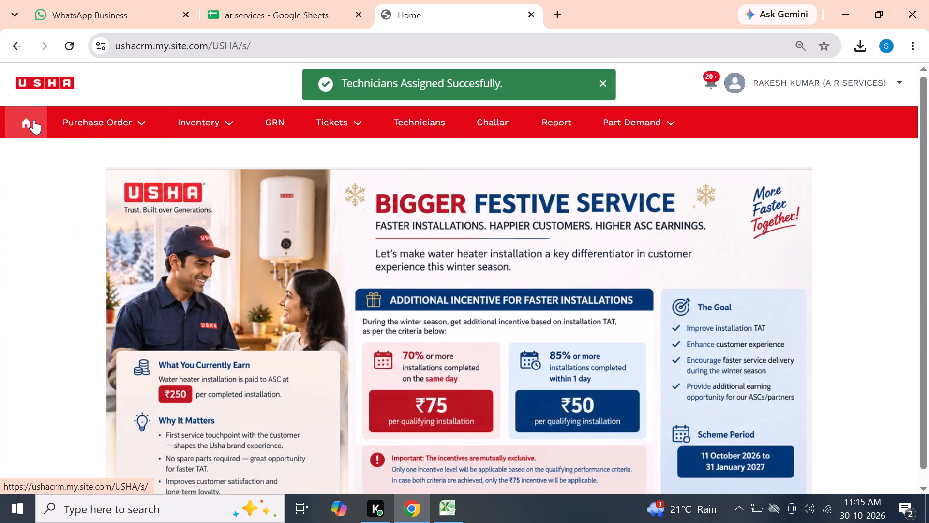
pyautogui.click(34, 120)
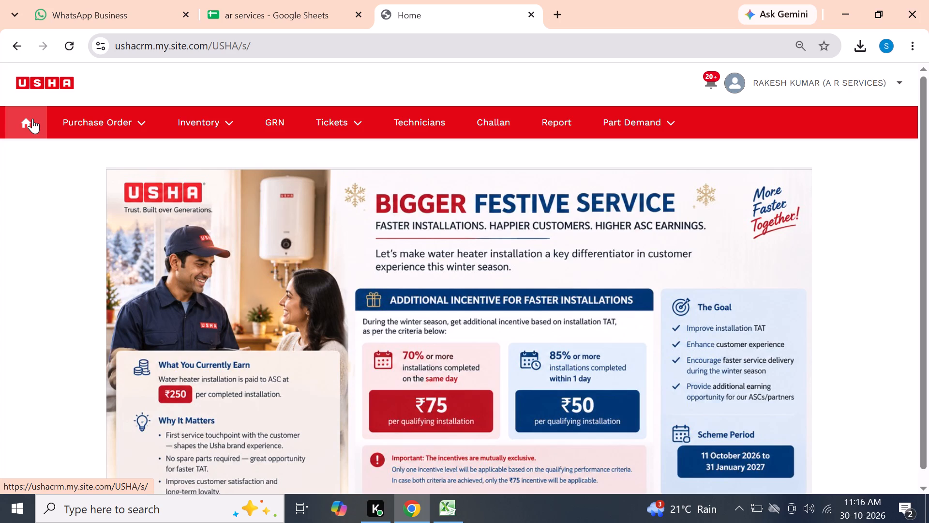
pyautogui.click(30, 118)
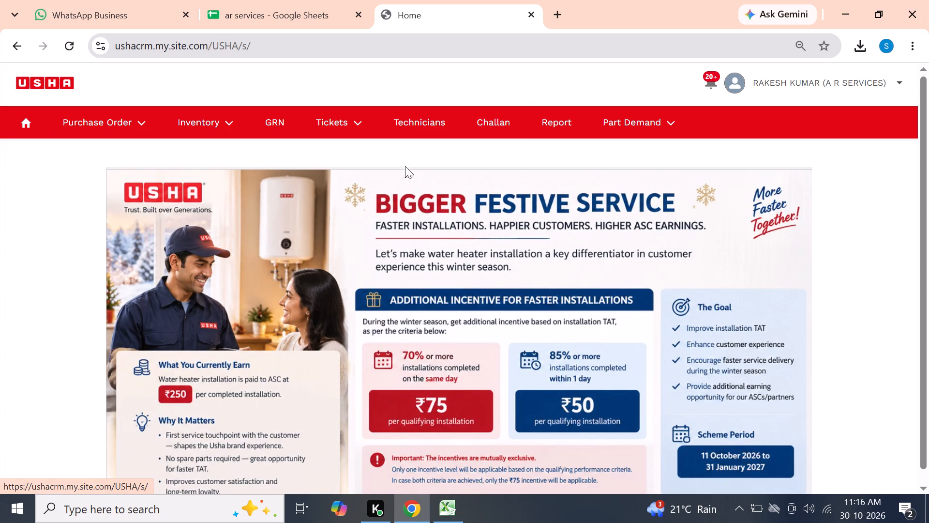
pyautogui.click(345, 134)
pyautogui.click(362, 187)
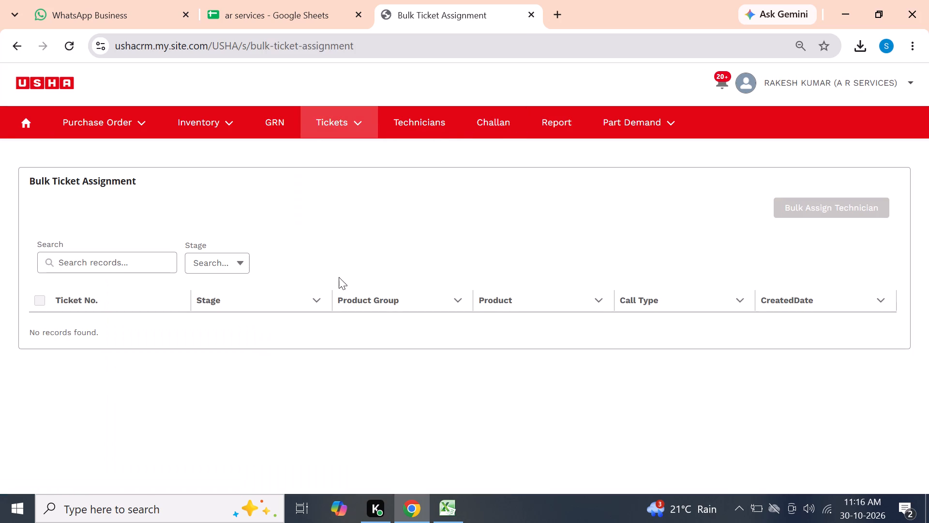
# Export the Open Ticket Report from the portal's reports using the Details Only view.
pyautogui.click(561, 118)
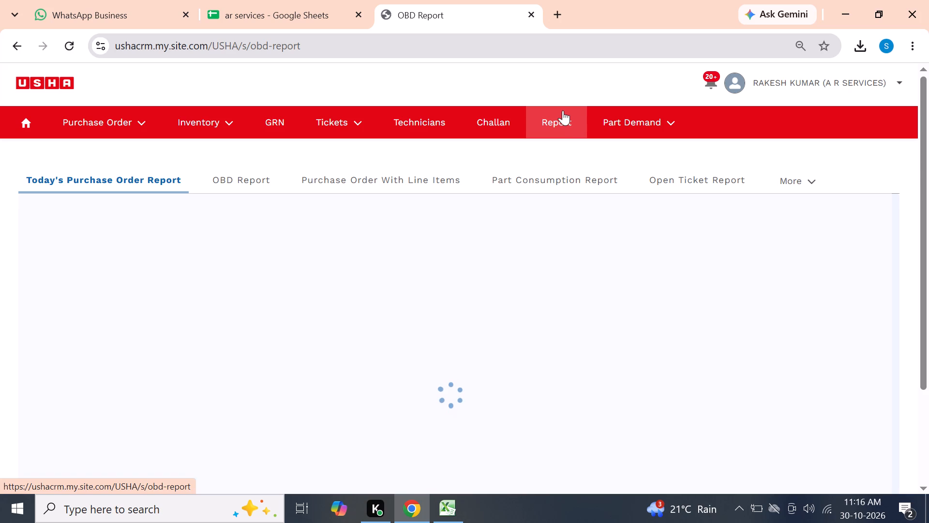
pyautogui.click(688, 180)
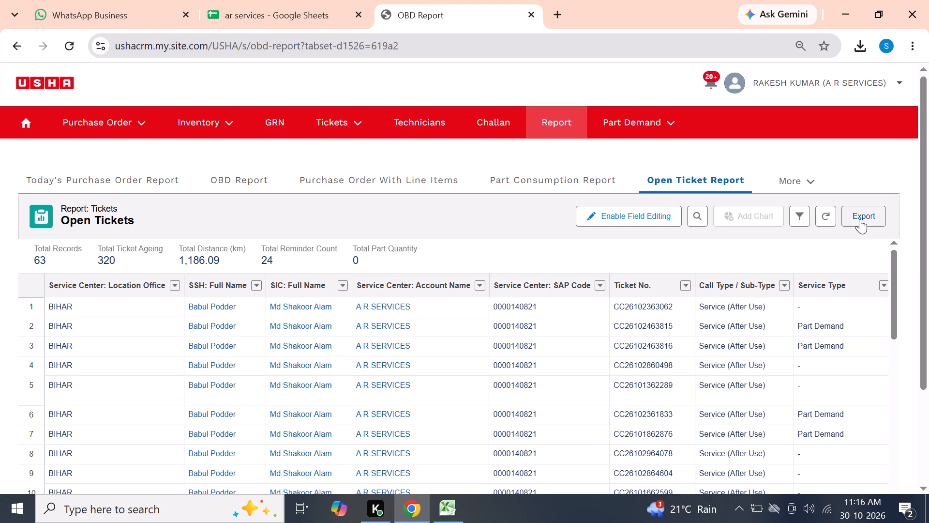
pyautogui.click(860, 219)
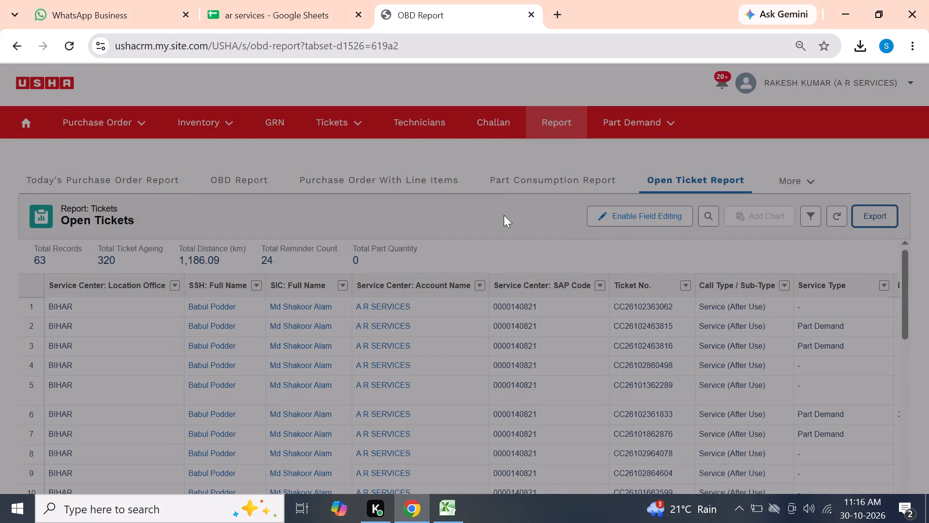
pyautogui.click(284, 253)
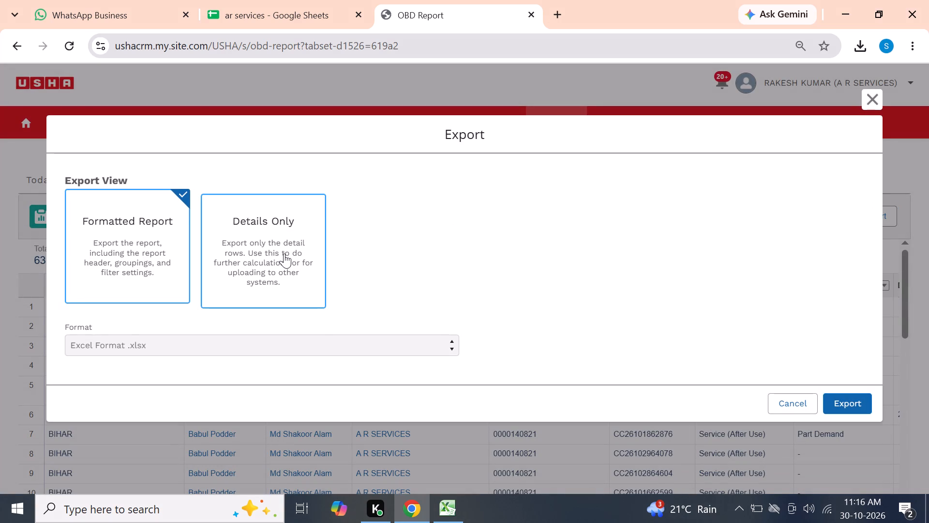
pyautogui.click(845, 403)
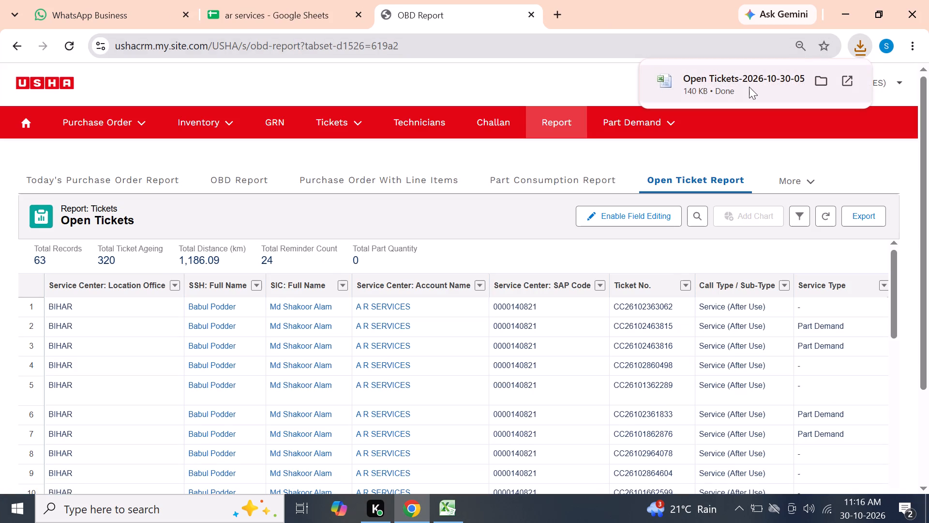
pyautogui.click(749, 87)
pyautogui.click(749, 87)
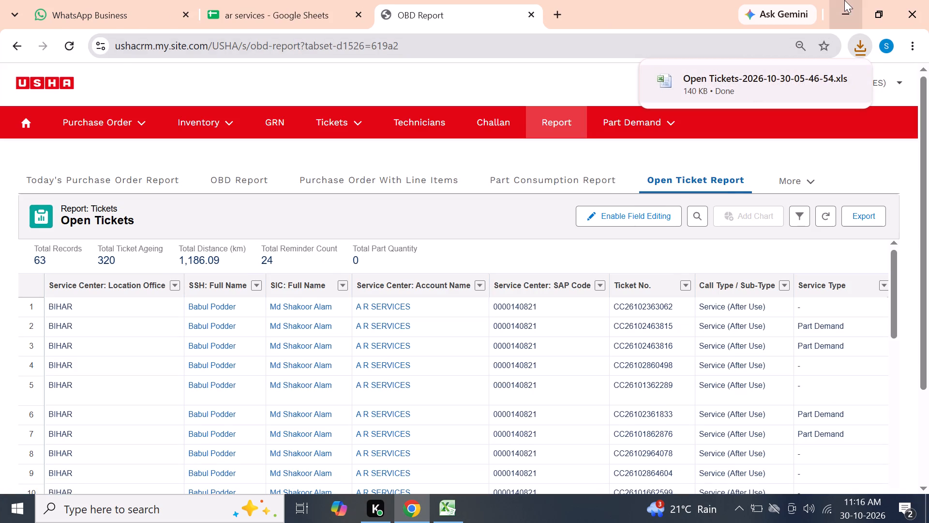
pyautogui.click(844, 0)
pyautogui.click(419, 290)
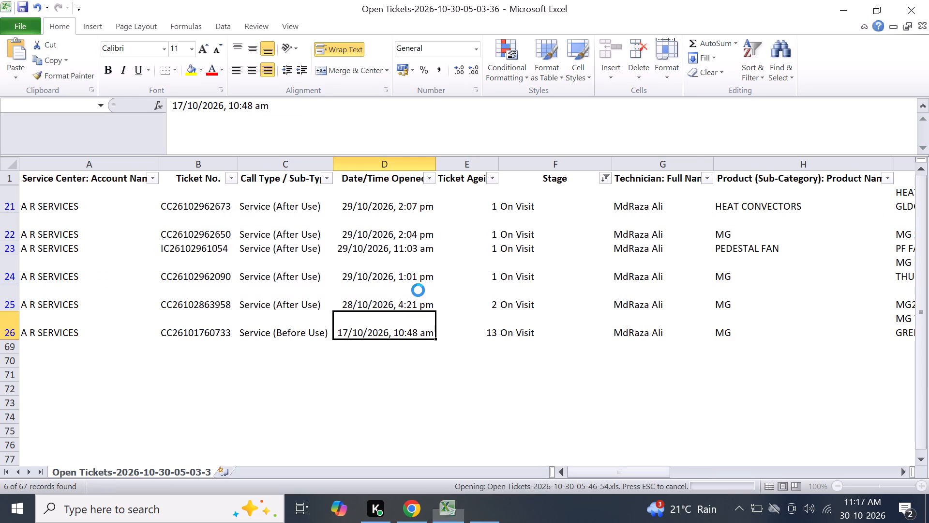
pyautogui.click(410, 286)
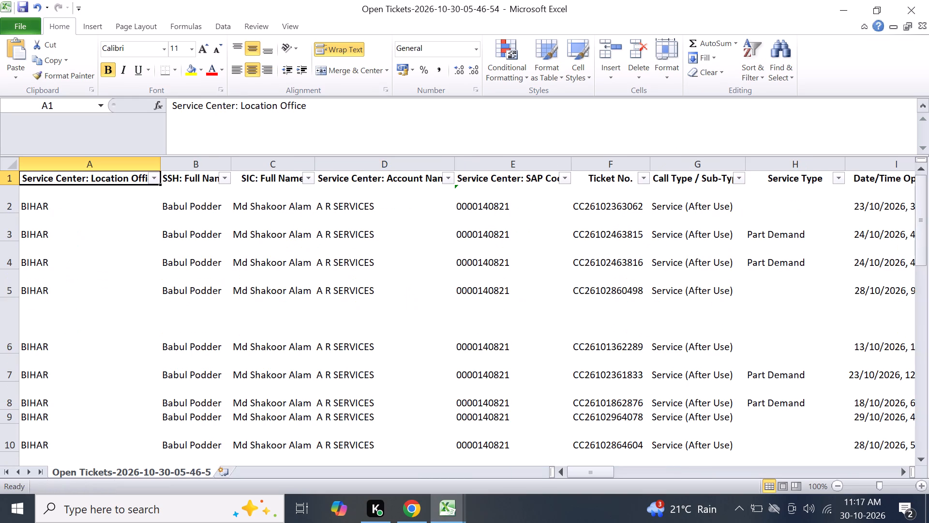
# Delete the Service Center Location Office, SSH, SIC and Service Center SAP Code columns from the new export.
pyautogui.moveTo(99, 163); pyautogui.dragTo(299, 194)
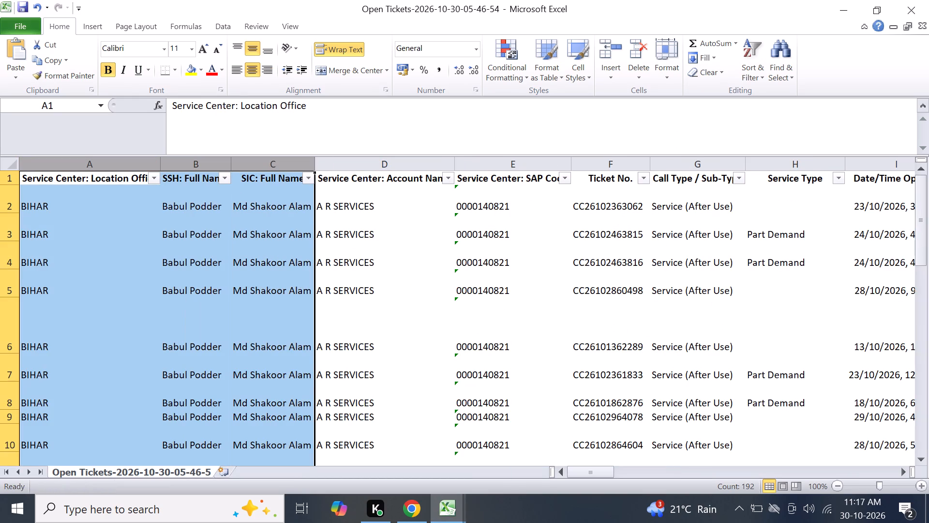
pyautogui.rightClick(246, 236)
pyautogui.click(260, 346)
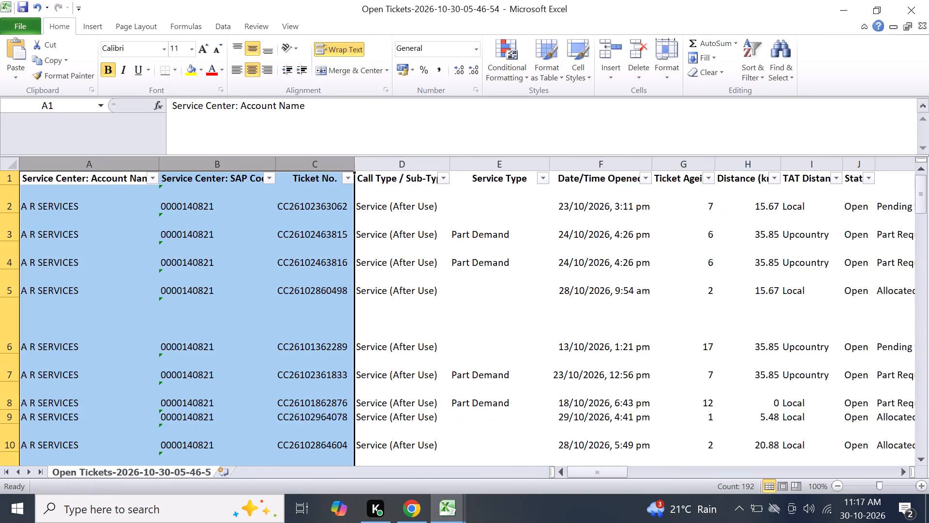
pyautogui.click(181, 167)
pyautogui.rightClick(181, 167)
pyautogui.click(233, 277)
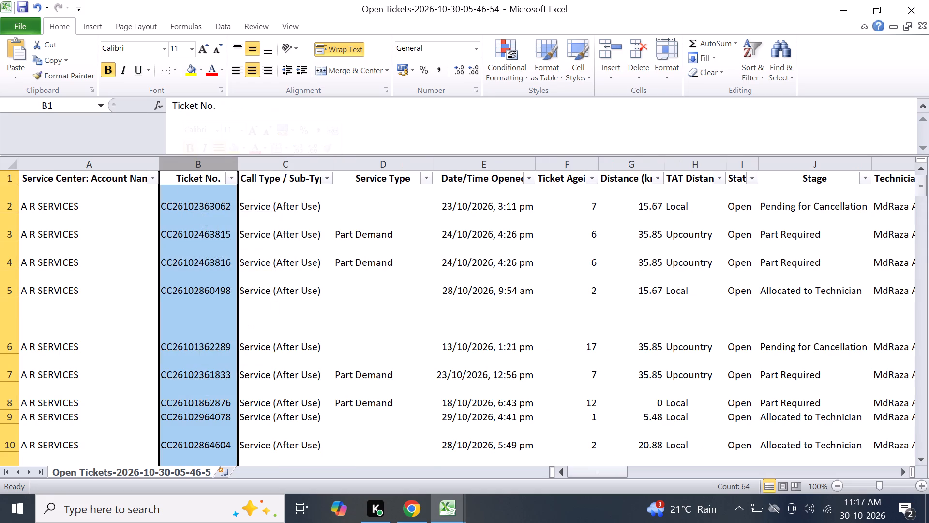
# Delete the Service Type column and the Distance (km), TAT Distance and Status columns.
pyautogui.click(370, 167)
pyautogui.rightClick(370, 167)
pyautogui.click(445, 276)
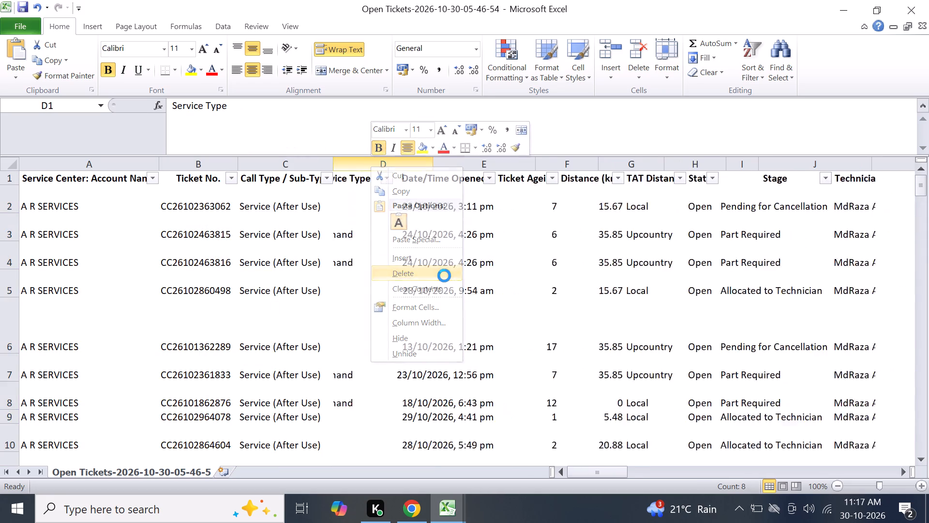
pyautogui.moveTo(525, 157); pyautogui.dragTo(635, 231)
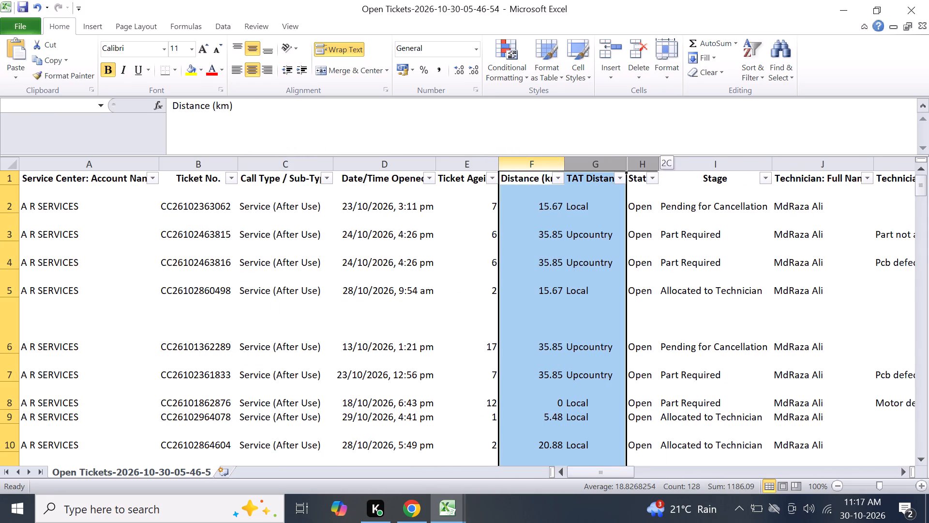
pyautogui.moveTo(635, 231); pyautogui.dragTo(634, 231)
pyautogui.rightClick(569, 269)
pyautogui.click(624, 369)
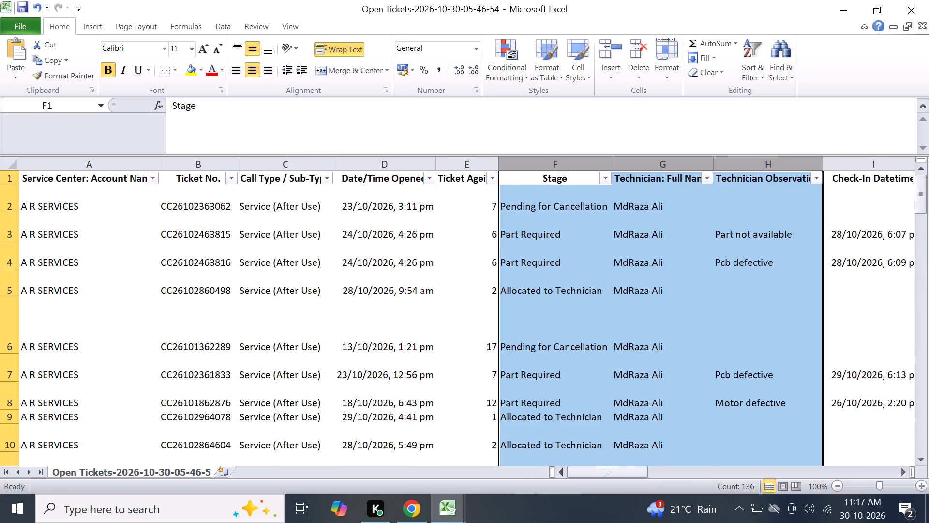
# Delete the Technician Observation, Check-In Datetime and Product Group columns.
pyautogui.moveTo(734, 161); pyautogui.dragTo(331, 261)
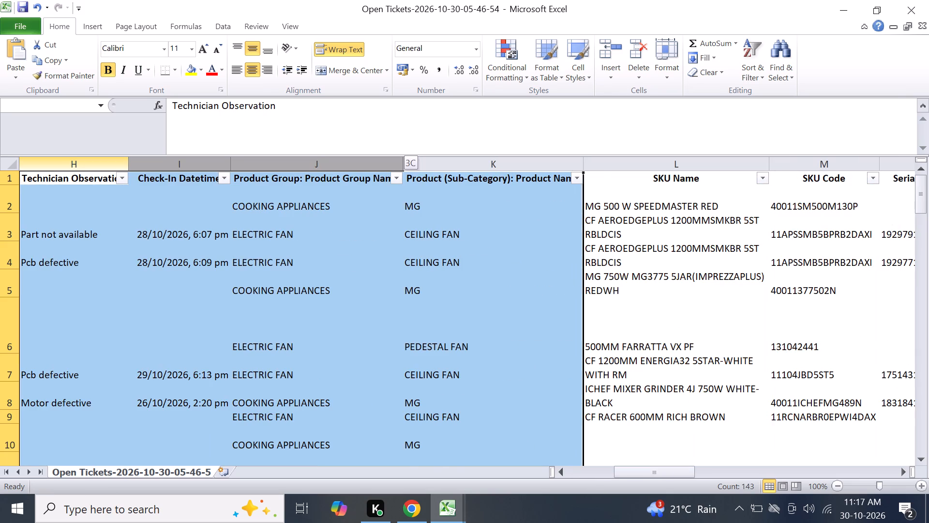
pyautogui.moveTo(331, 261); pyautogui.dragTo(257, 256)
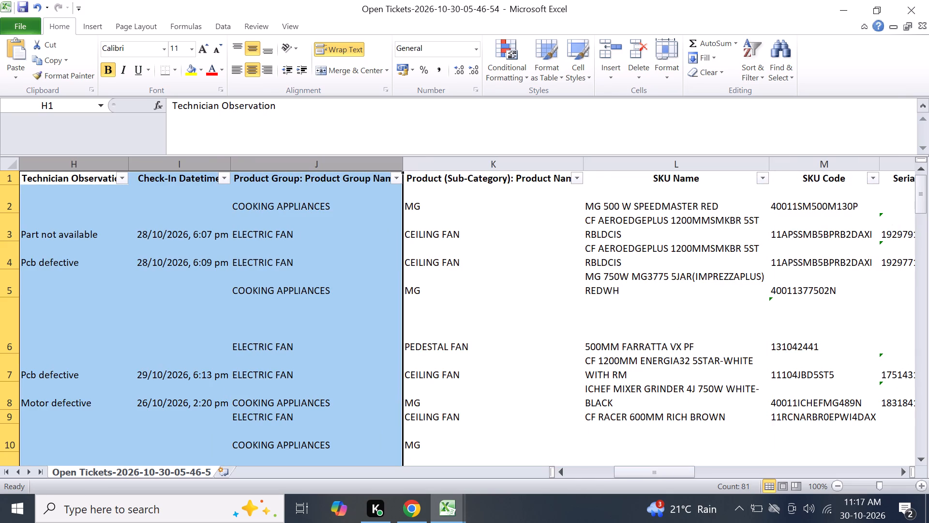
pyautogui.rightClick(253, 252)
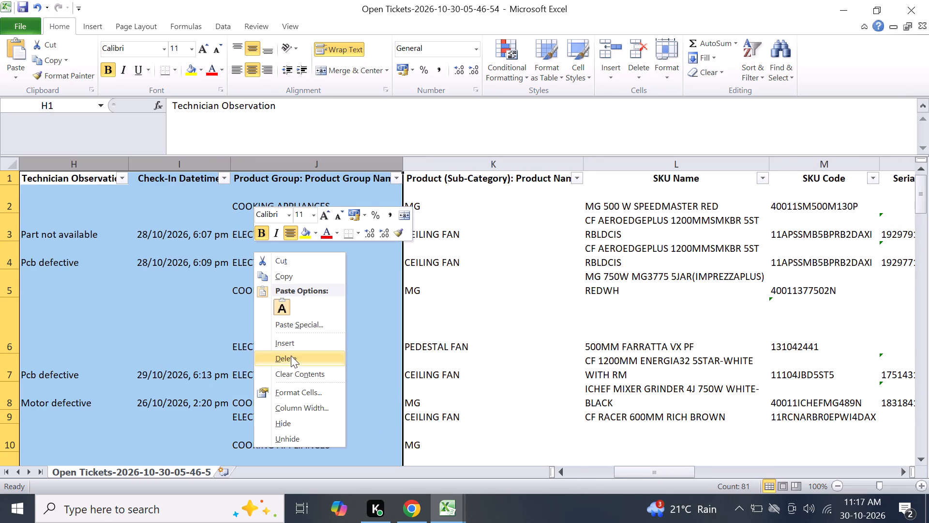
pyautogui.click(291, 356)
# Delete the columns from SKU Code through Reason For Manual Entry, plus the contact Email Id column.
pyautogui.moveTo(422, 165); pyautogui.dragTo(628, 207)
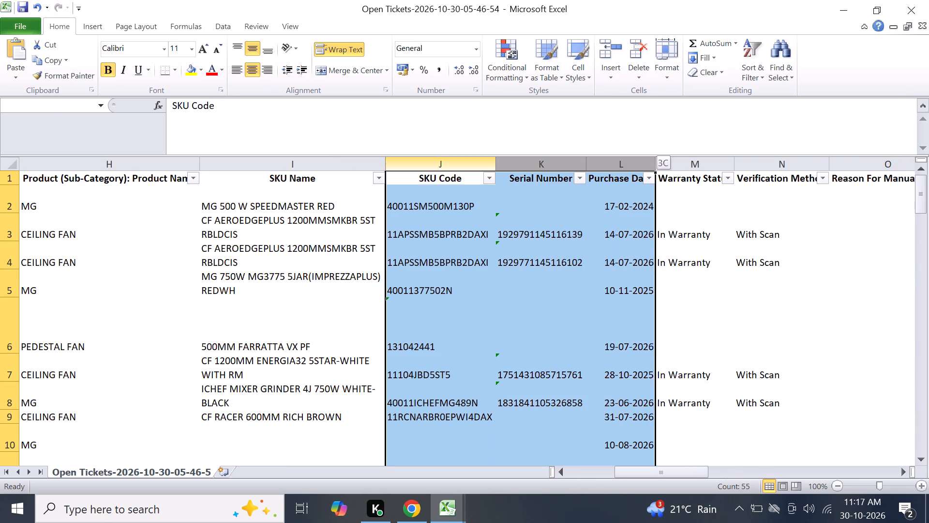
pyautogui.moveTo(628, 207); pyautogui.dragTo(906, 233)
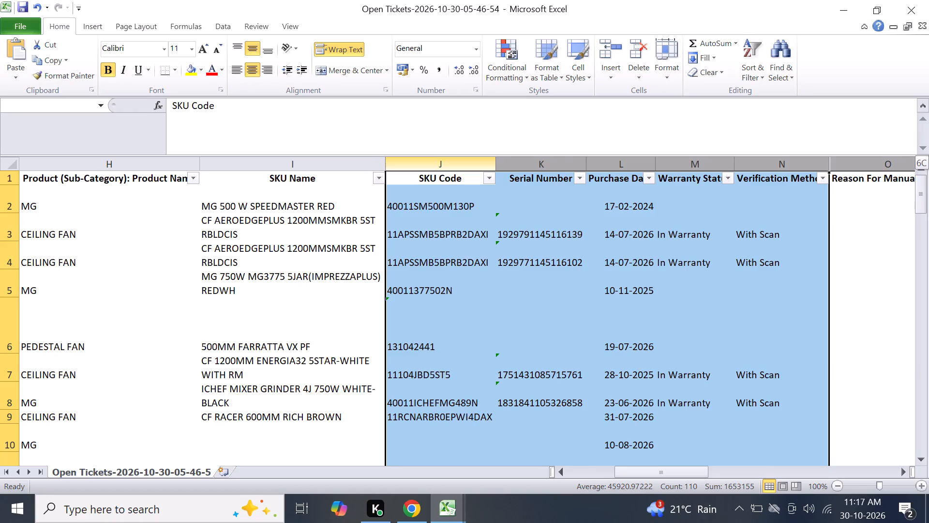
pyautogui.moveTo(906, 233); pyautogui.dragTo(343, 281)
pyautogui.rightClick(259, 260)
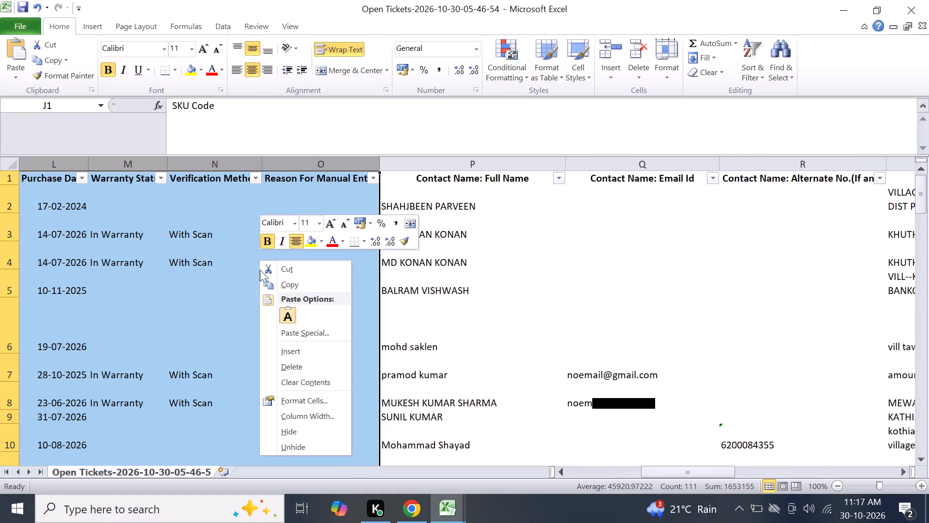
pyautogui.click(284, 366)
pyautogui.click(620, 164)
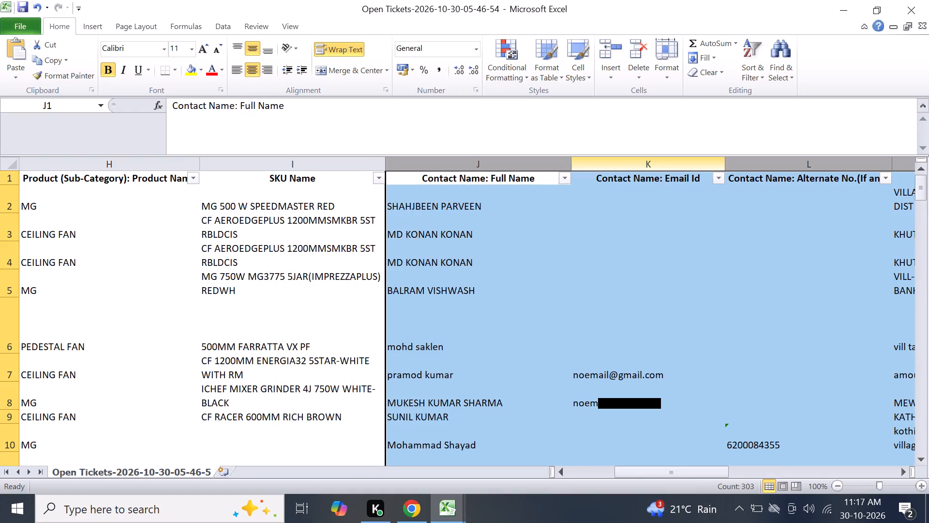
pyautogui.rightClick(620, 164)
pyautogui.click(668, 272)
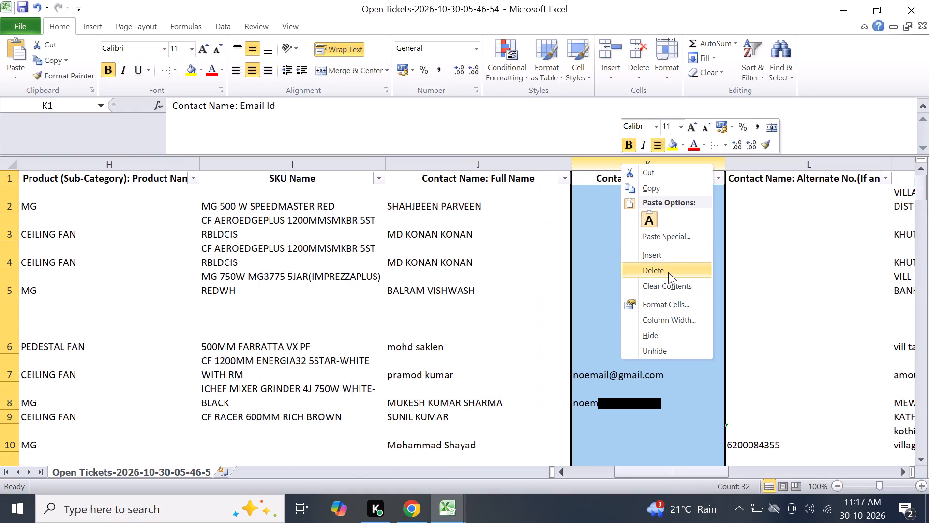
# Delete the columns from Reminder Count through Replacement Reason, keeping the Remark column.
pyautogui.moveTo(716, 475); pyautogui.dragTo(728, 474)
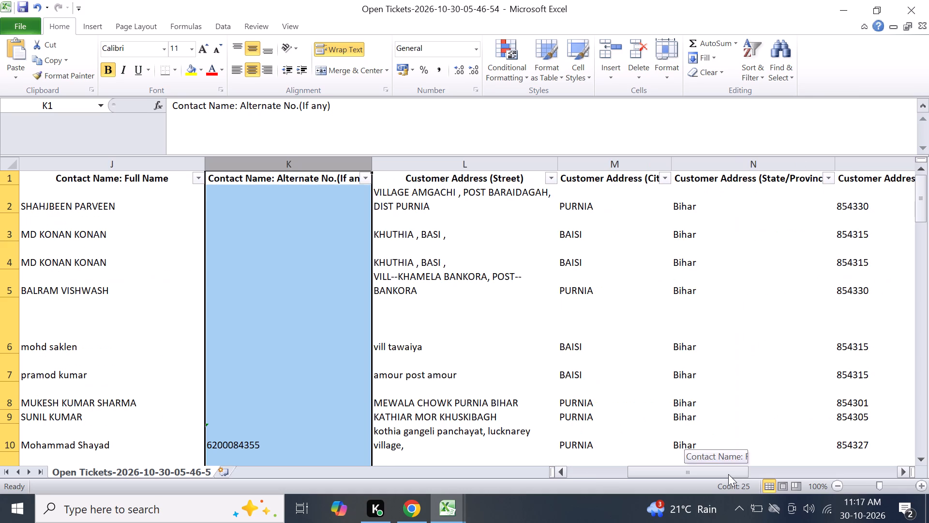
pyautogui.moveTo(728, 474); pyautogui.dragTo(734, 473)
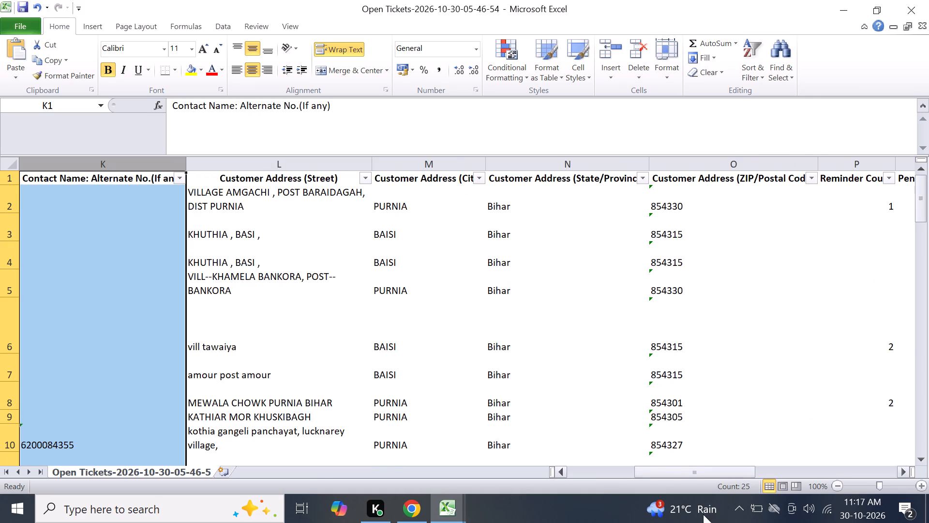
pyautogui.moveTo(688, 471); pyautogui.dragTo(702, 470)
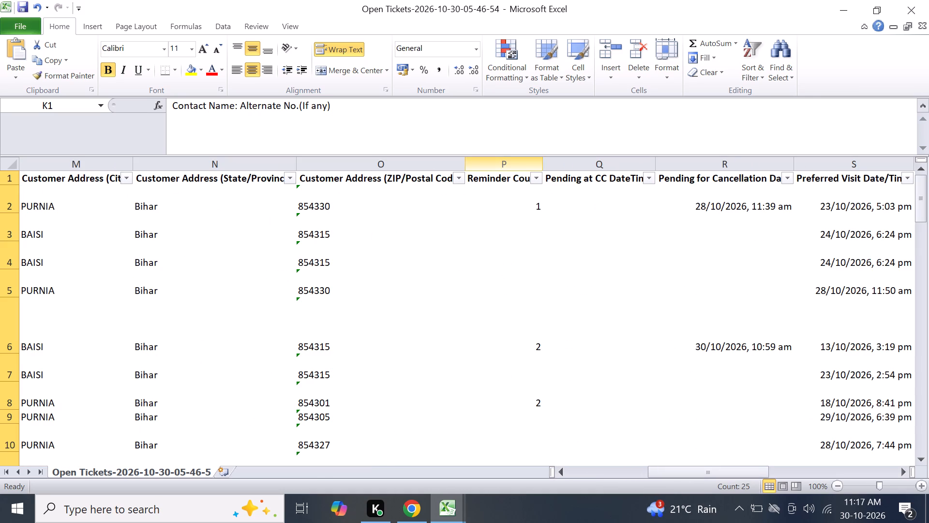
pyautogui.doubleClick(489, 169)
pyautogui.moveTo(494, 169); pyautogui.dragTo(757, 238)
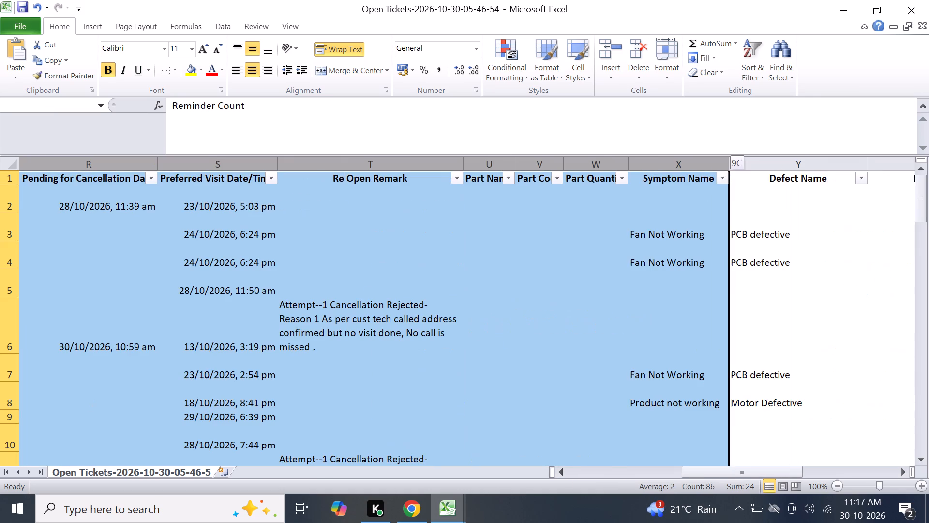
pyautogui.moveTo(757, 238); pyautogui.dragTo(109, 293)
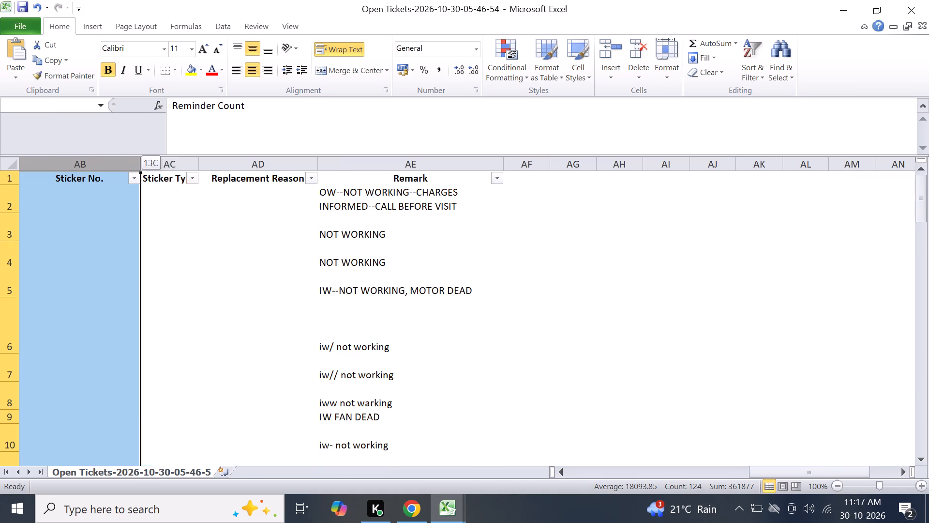
pyautogui.moveTo(109, 293); pyautogui.dragTo(269, 308)
pyautogui.rightClick(230, 273)
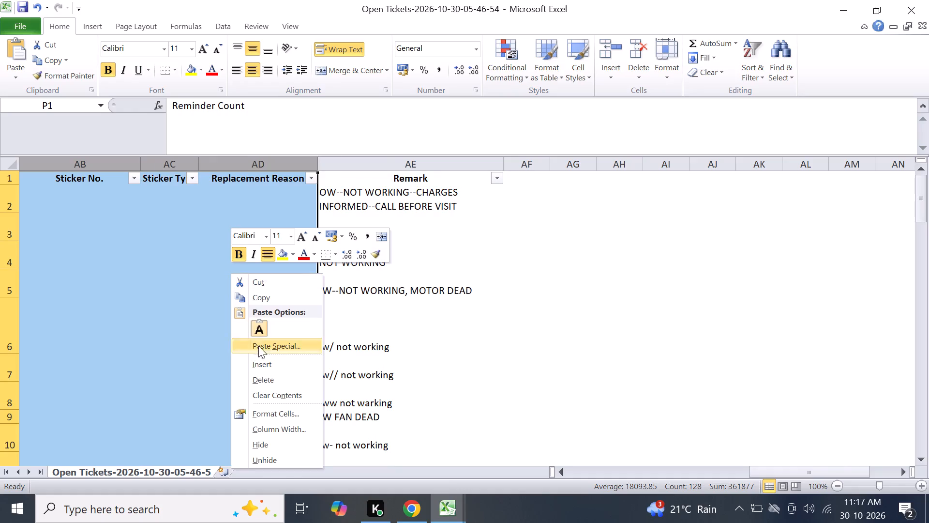
pyautogui.click(264, 381)
# Sort the tickets by Date/Time Opened in descending (Z to A) order.
pyautogui.moveTo(668, 472); pyautogui.dragTo(465, 445)
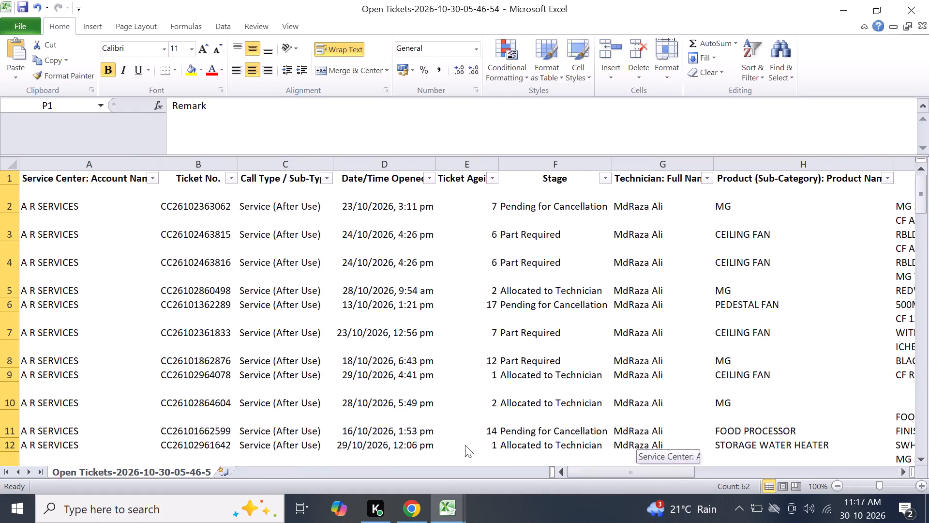
pyautogui.moveTo(465, 445); pyautogui.dragTo(423, 420)
pyautogui.click(349, 341)
pyautogui.keyDown('ctrl'); pyautogui.scroll(-1, 348, 336); pyautogui.keyUp('ctrl')
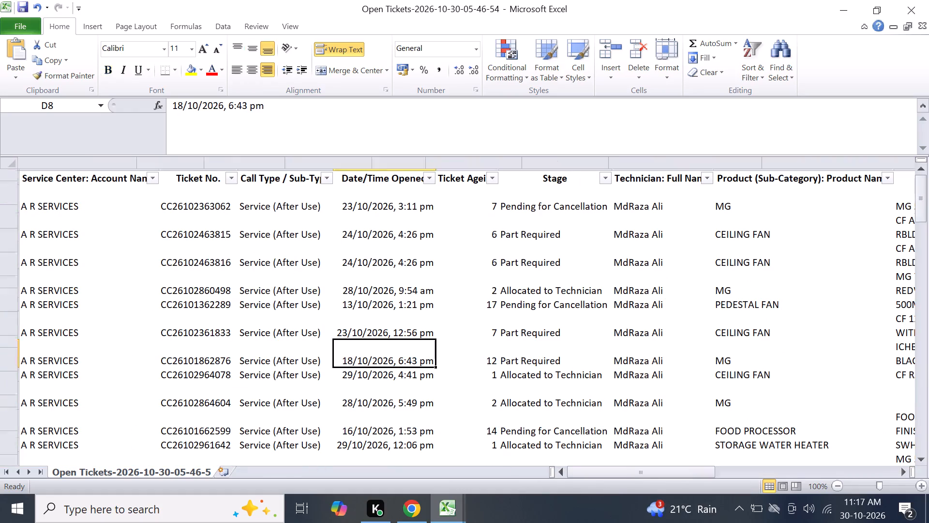
pyautogui.scroll(4, 351, 262)
pyautogui.click(361, 171)
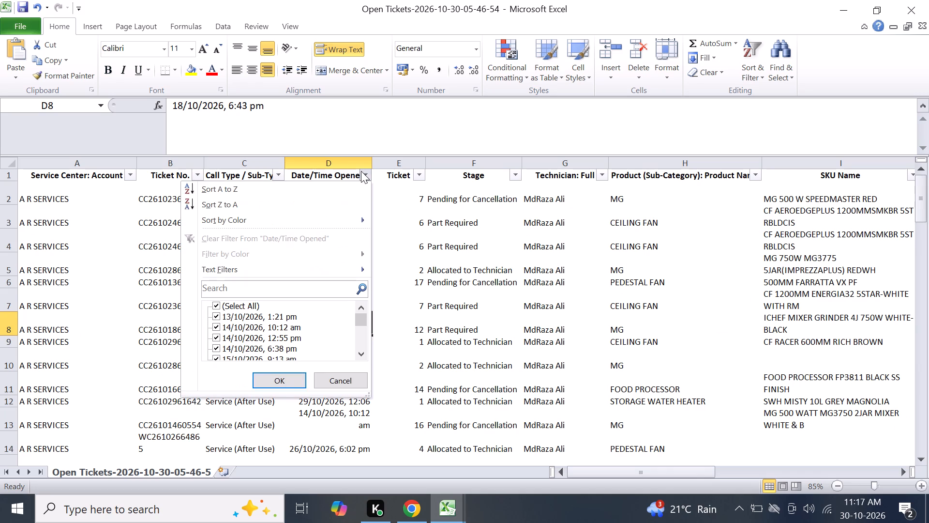
pyautogui.click(276, 206)
# Filter the Stage column to Pending for Cancellation only and select the column to check its ticket count.
pyautogui.click(481, 234)
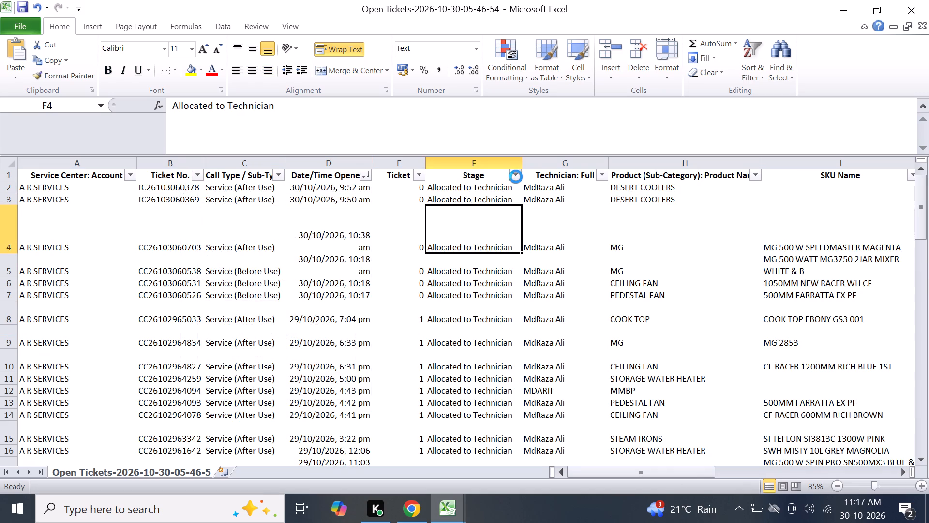
pyautogui.click(516, 177)
pyautogui.click(387, 306)
pyautogui.scroll(-1, 387, 315)
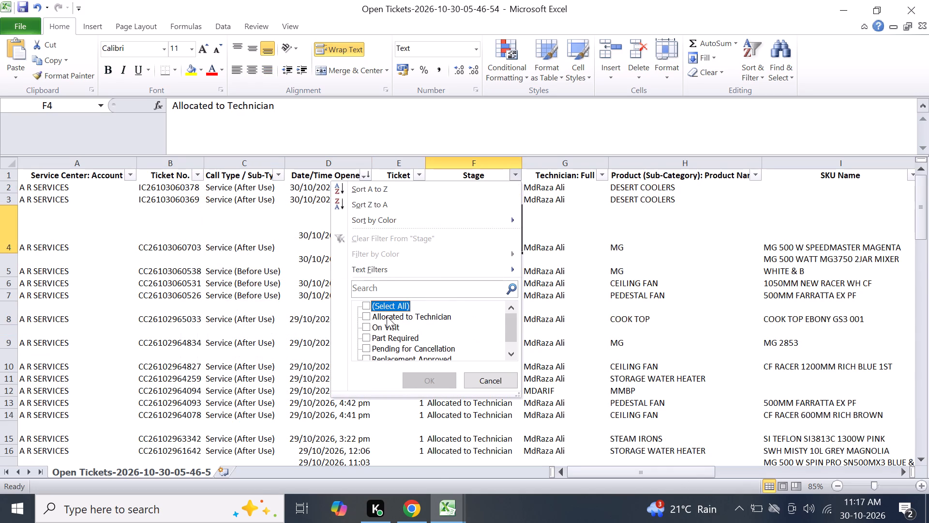
pyautogui.scroll(-1, 387, 316)
pyautogui.click(389, 336)
pyautogui.click(438, 375)
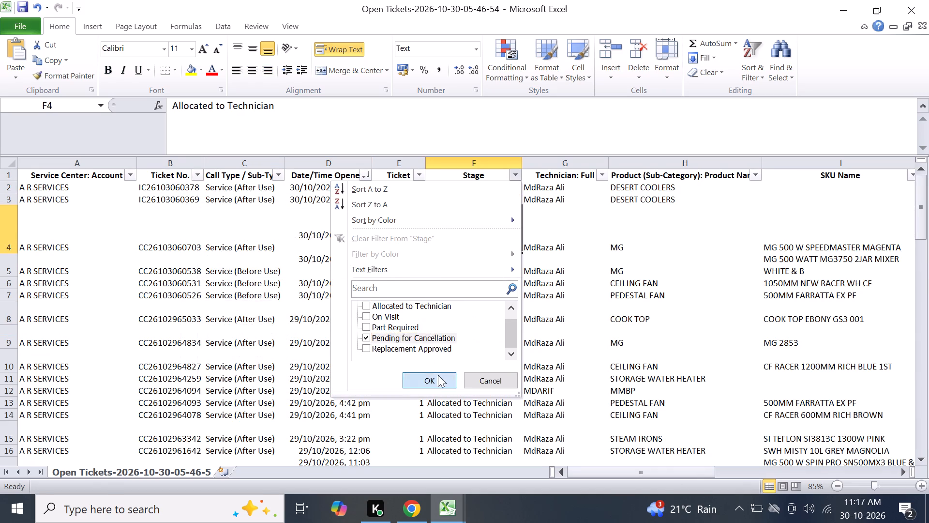
pyautogui.click(485, 169)
pyautogui.click(485, 168)
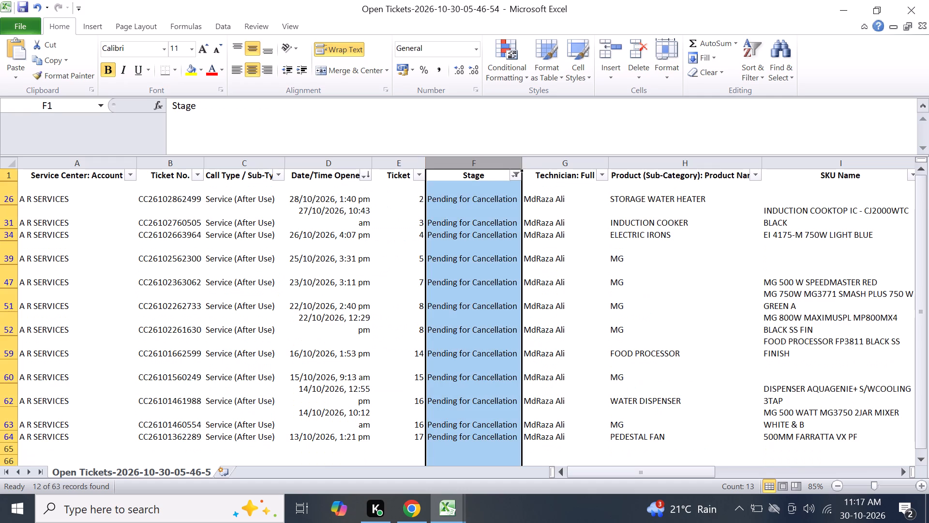
pyautogui.click(513, 214)
# Switch the Stage filter to On Visit only to review those tickets.
pyautogui.click(516, 177)
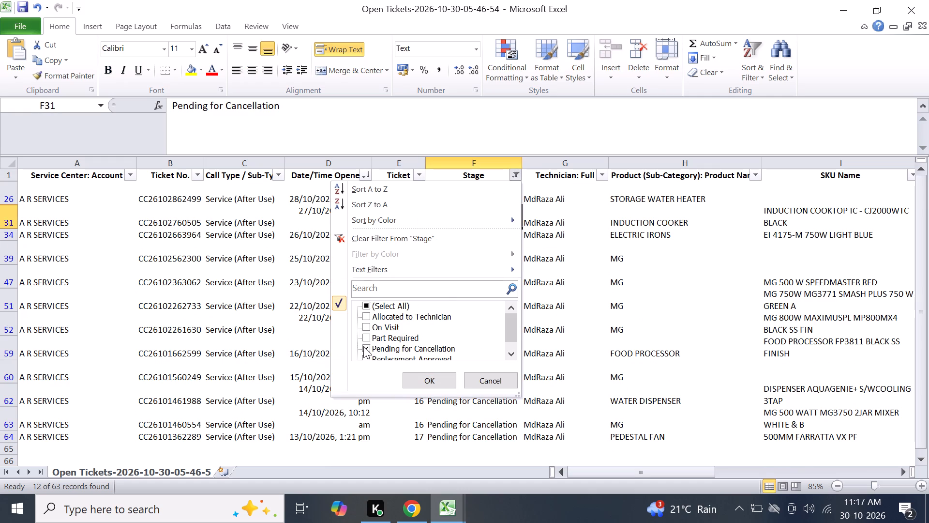
pyautogui.click(363, 347)
pyautogui.click(368, 330)
pyautogui.click(420, 378)
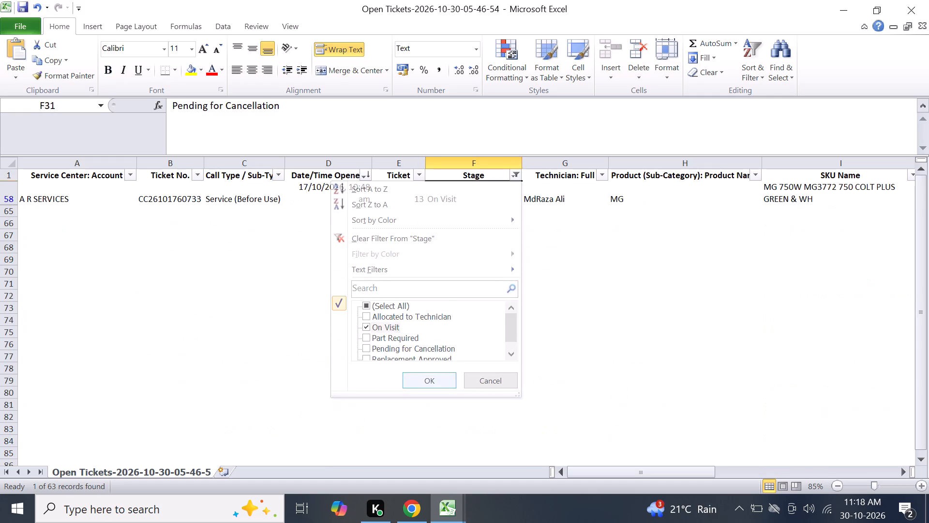
pyautogui.click(489, 259)
# Switch the Stage filter to Allocated to Technician only and select the Stage column to check its ticket count.
pyautogui.click(519, 178)
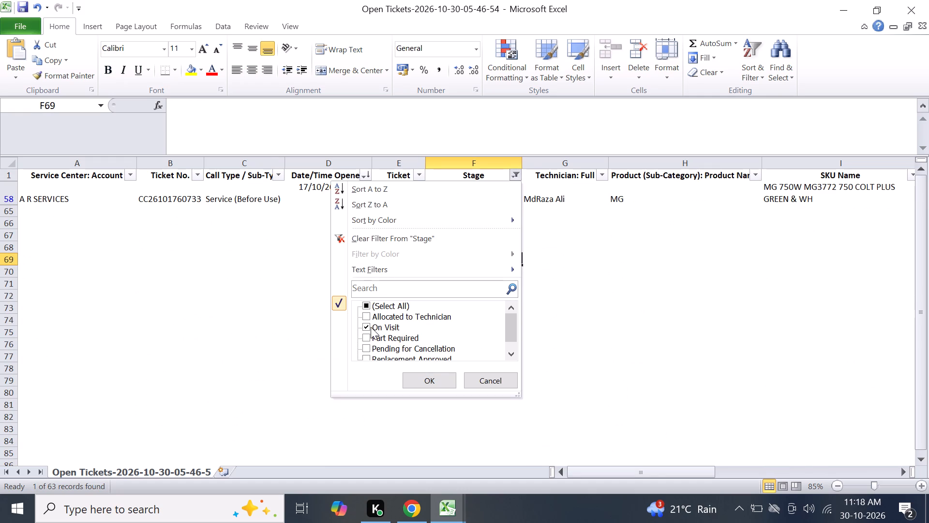
pyautogui.click(369, 327)
pyautogui.click(368, 317)
pyautogui.click(432, 381)
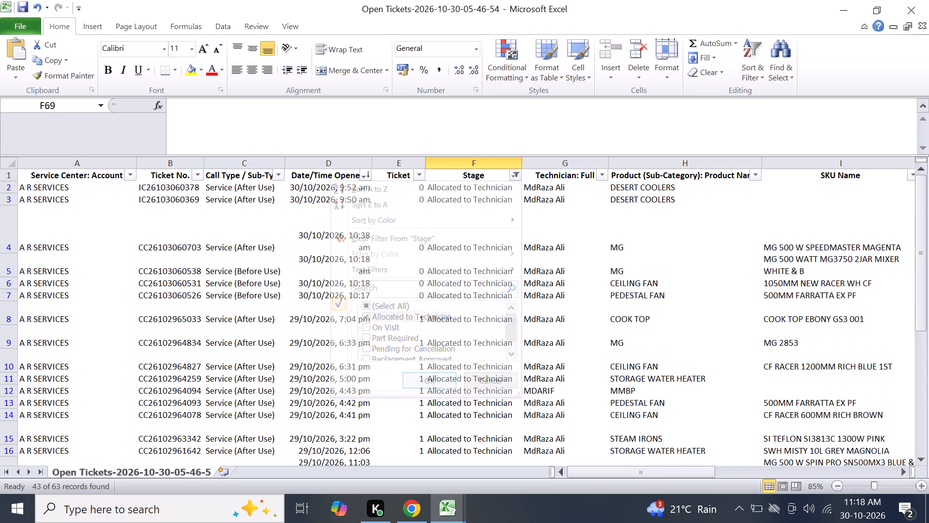
pyautogui.click(474, 167)
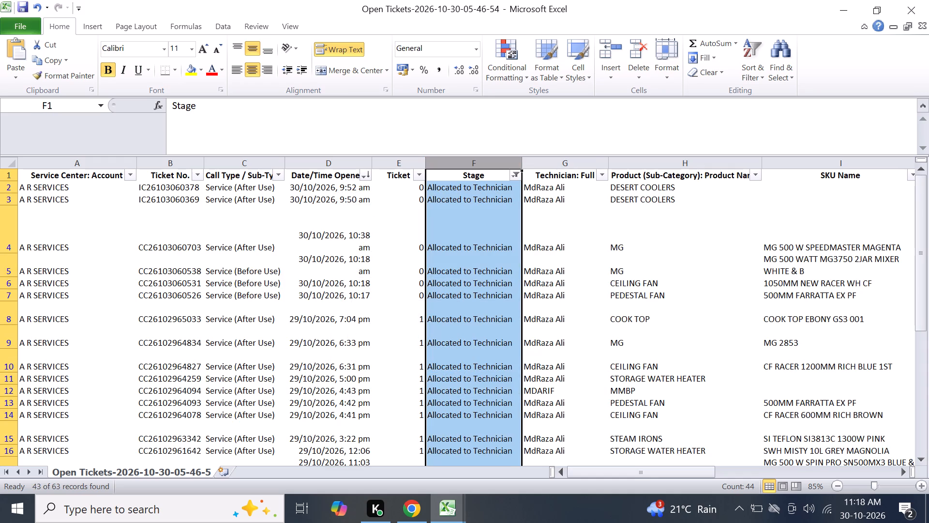
pyautogui.scroll(2, 270, 231)
pyautogui.click(0, 227)
pyautogui.rightClick(0, 227)
pyautogui.click(37, 245)
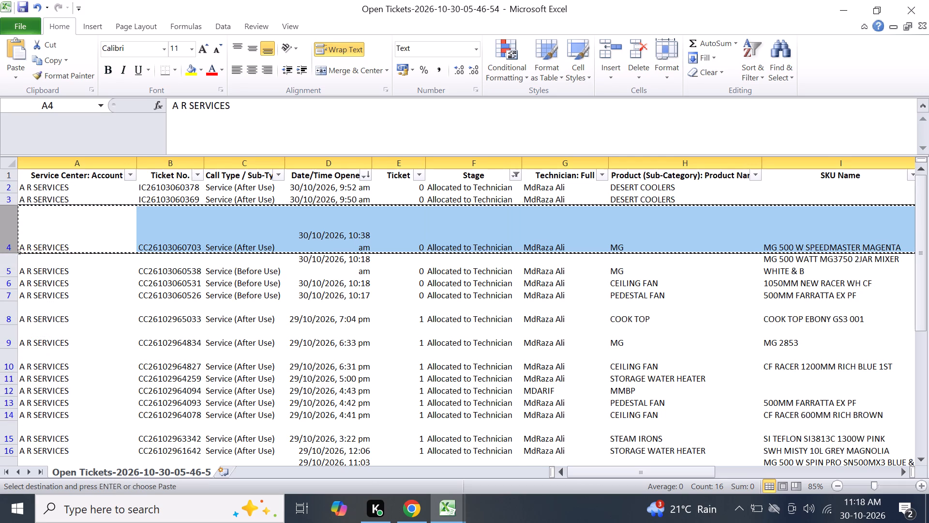
pyautogui.click(412, 515)
pyautogui.click(248, 0)
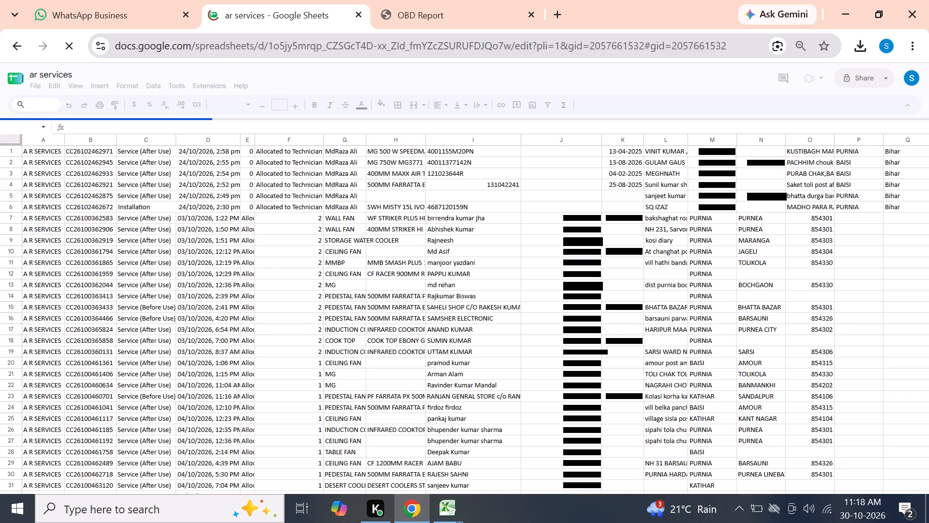
pyautogui.scroll(-18, 230, 283)
pyautogui.scroll(-5, 225, 315)
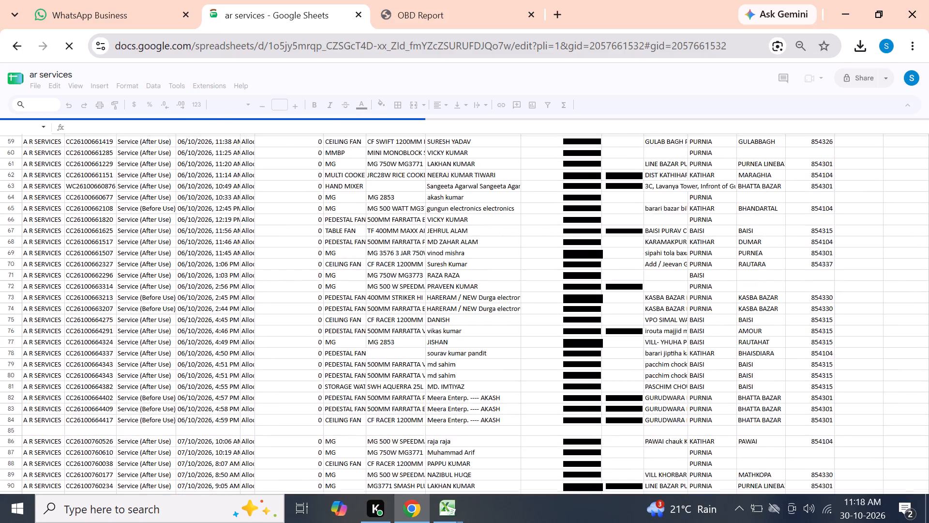
pyautogui.scroll(-19, 225, 358)
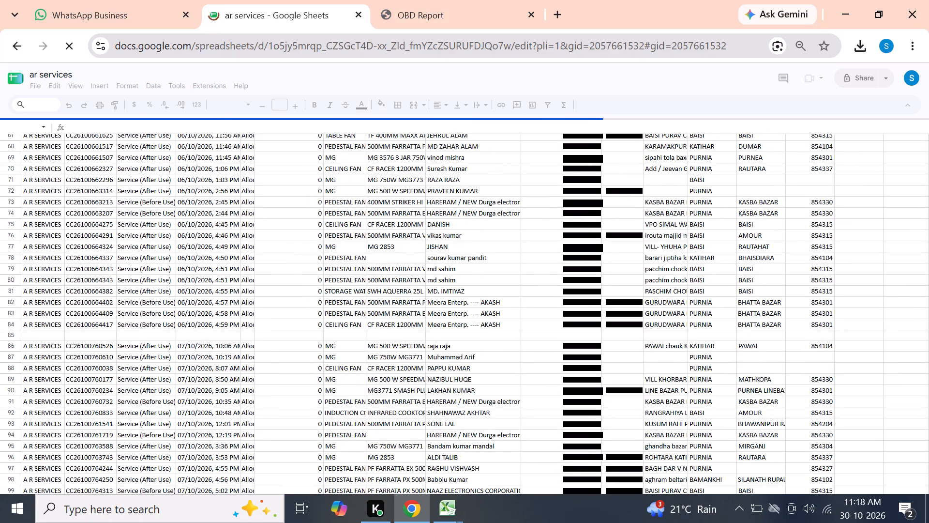
pyautogui.scroll(-7, 221, 369)
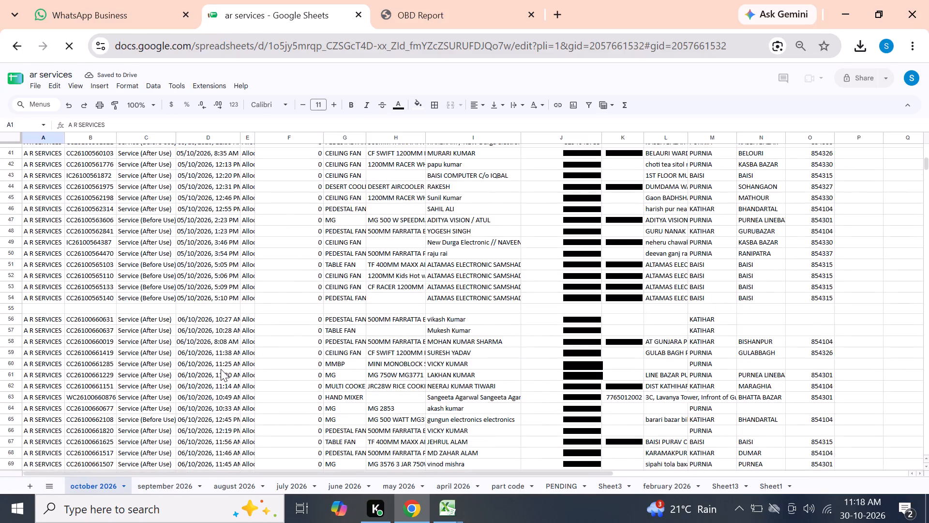
pyautogui.scroll(-9, 221, 369)
pyautogui.scroll(3, 221, 368)
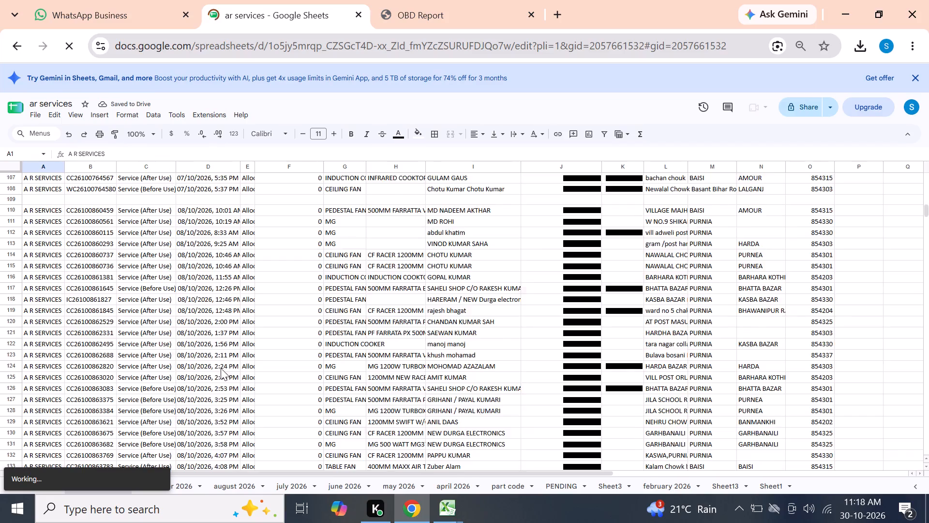
pyautogui.scroll(-10, 221, 368)
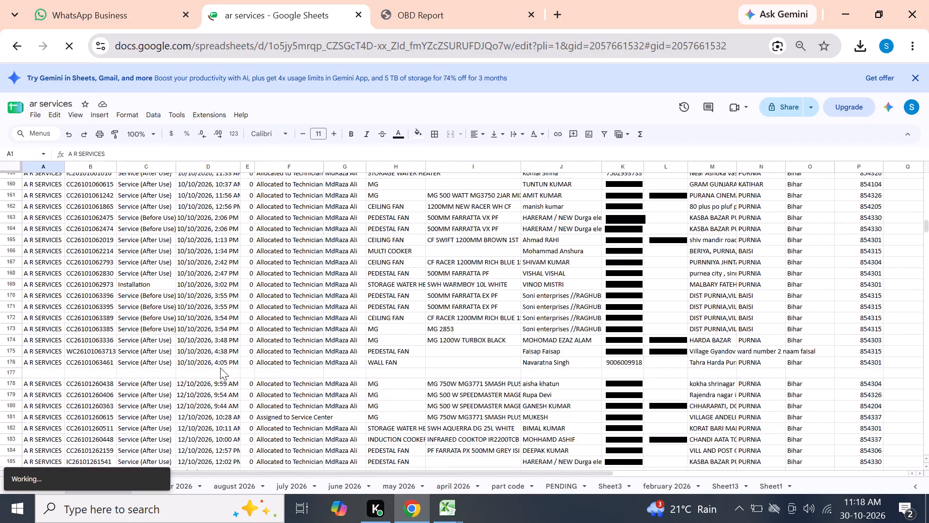
pyautogui.scroll(-13, 220, 368)
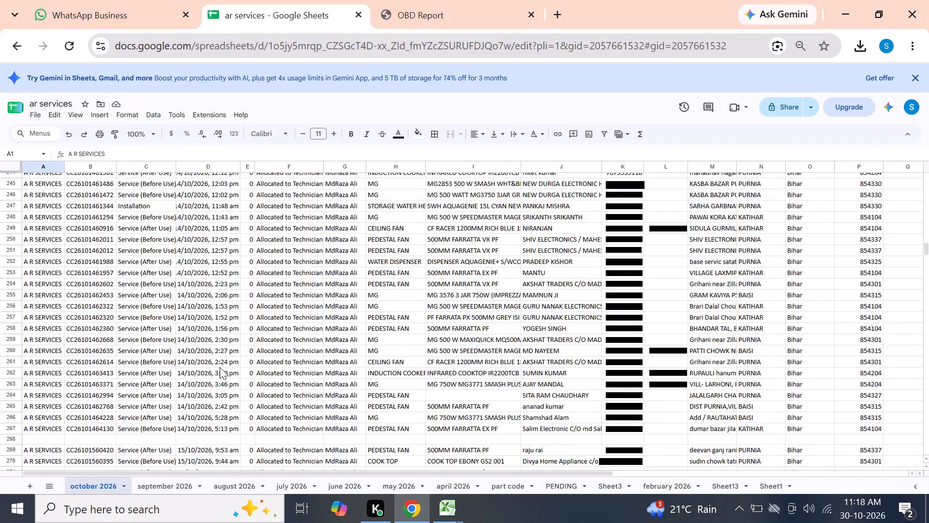
pyautogui.scroll(-13, 220, 367)
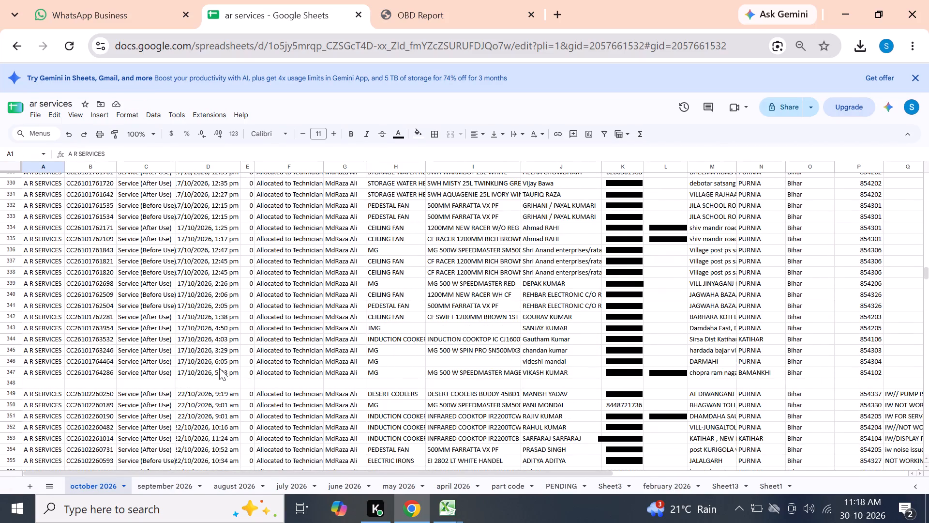
pyautogui.scroll(-8, 218, 369)
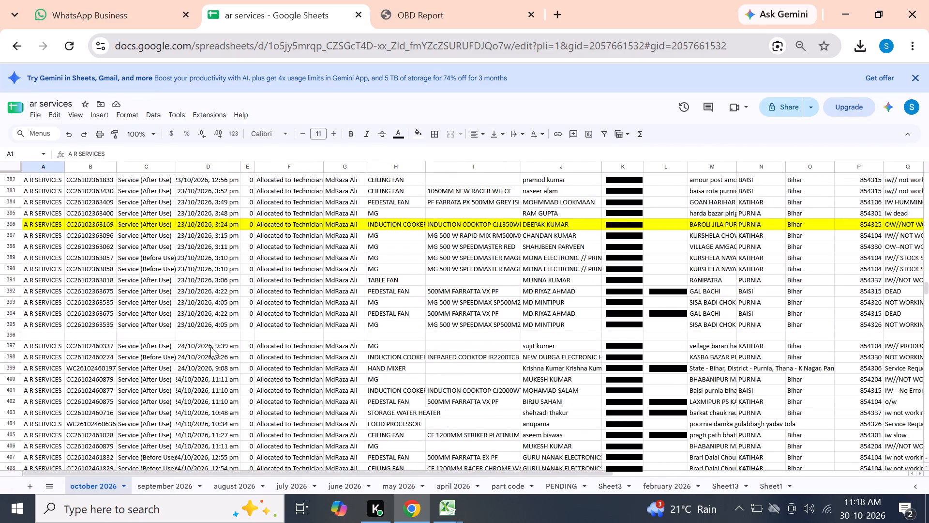
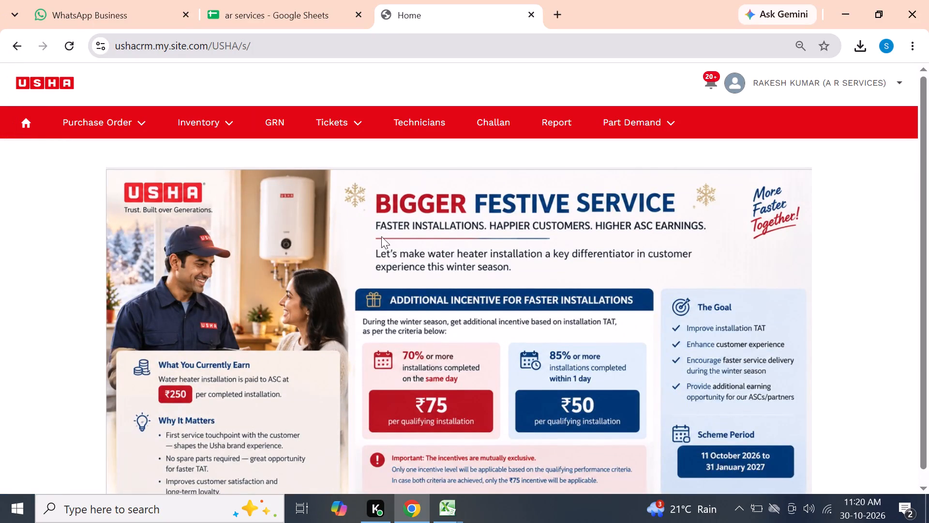
pyautogui.click(439, 515)
pyautogui.click(478, 458)
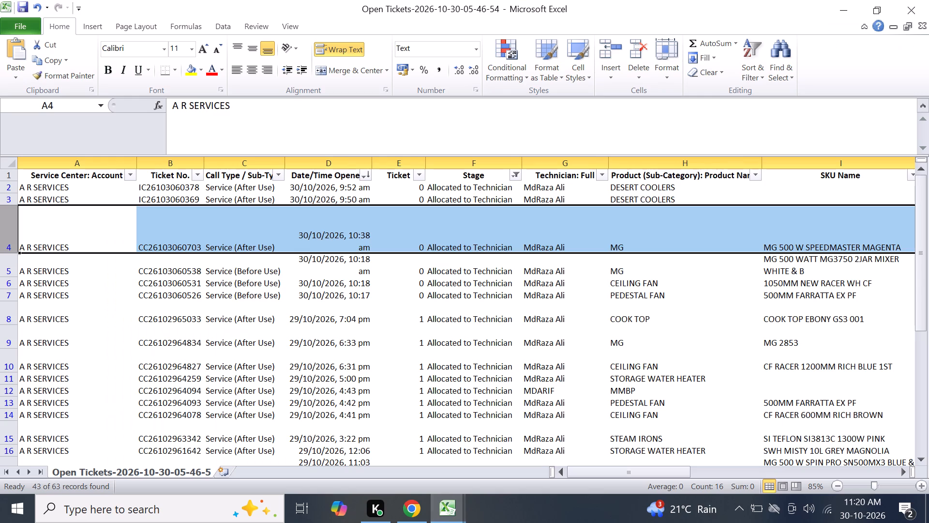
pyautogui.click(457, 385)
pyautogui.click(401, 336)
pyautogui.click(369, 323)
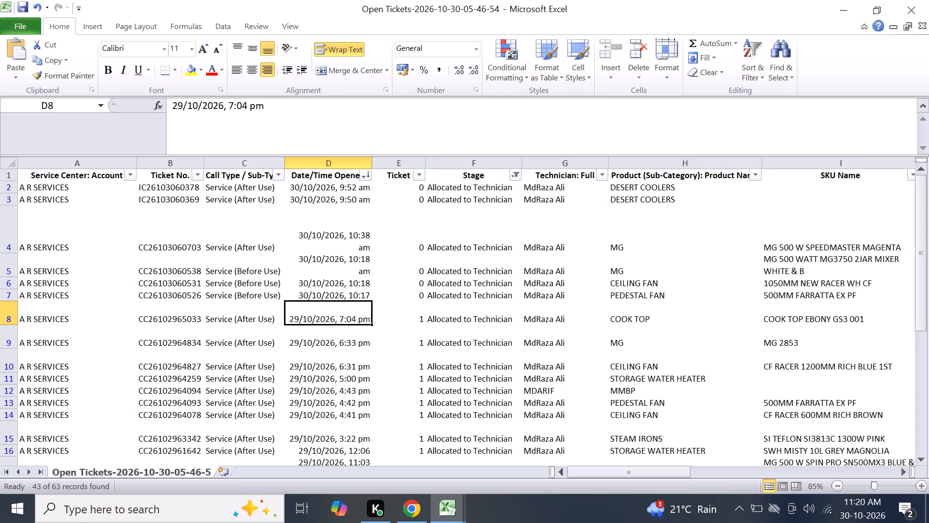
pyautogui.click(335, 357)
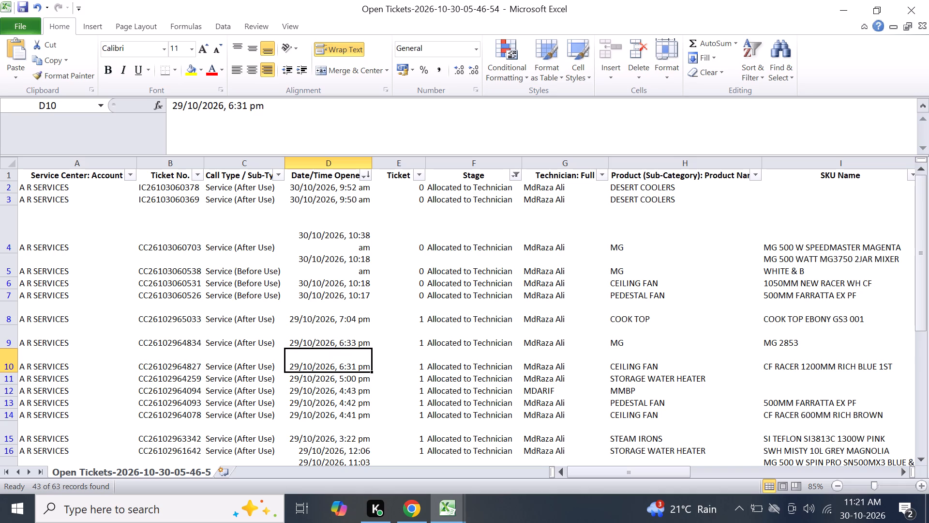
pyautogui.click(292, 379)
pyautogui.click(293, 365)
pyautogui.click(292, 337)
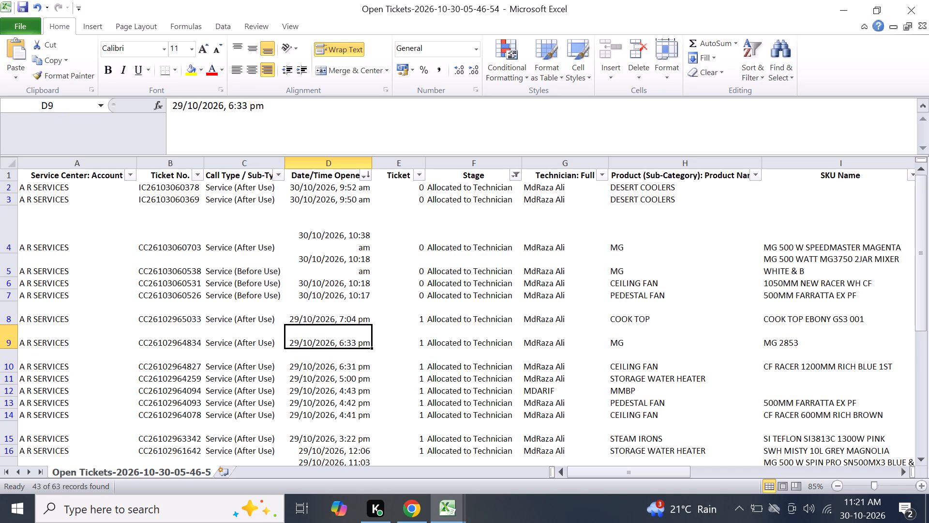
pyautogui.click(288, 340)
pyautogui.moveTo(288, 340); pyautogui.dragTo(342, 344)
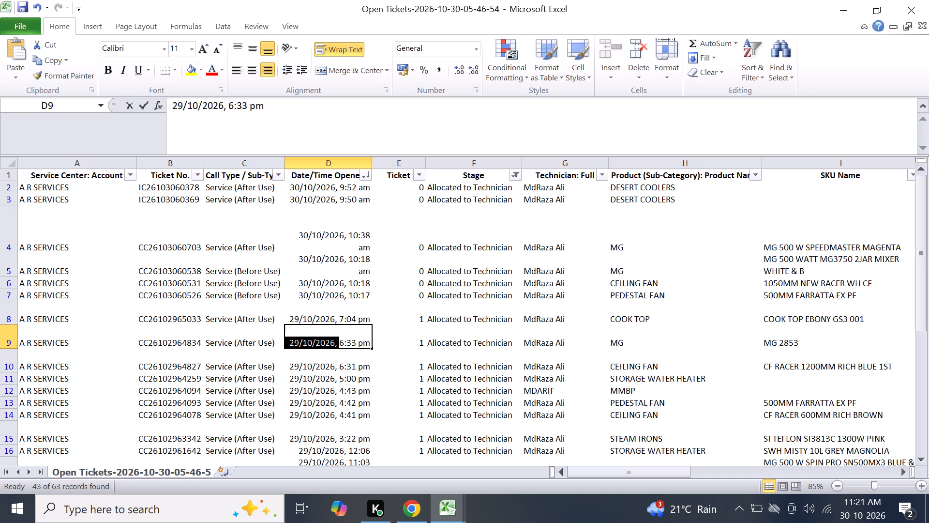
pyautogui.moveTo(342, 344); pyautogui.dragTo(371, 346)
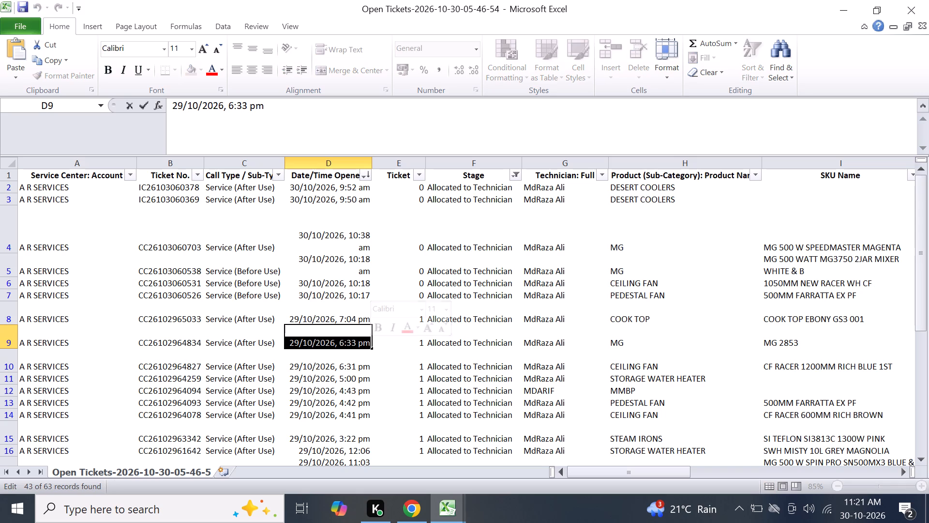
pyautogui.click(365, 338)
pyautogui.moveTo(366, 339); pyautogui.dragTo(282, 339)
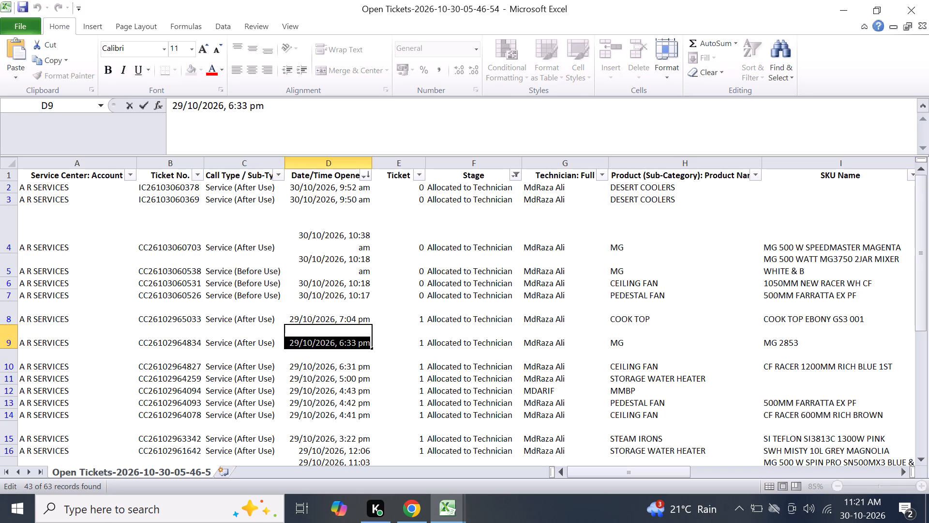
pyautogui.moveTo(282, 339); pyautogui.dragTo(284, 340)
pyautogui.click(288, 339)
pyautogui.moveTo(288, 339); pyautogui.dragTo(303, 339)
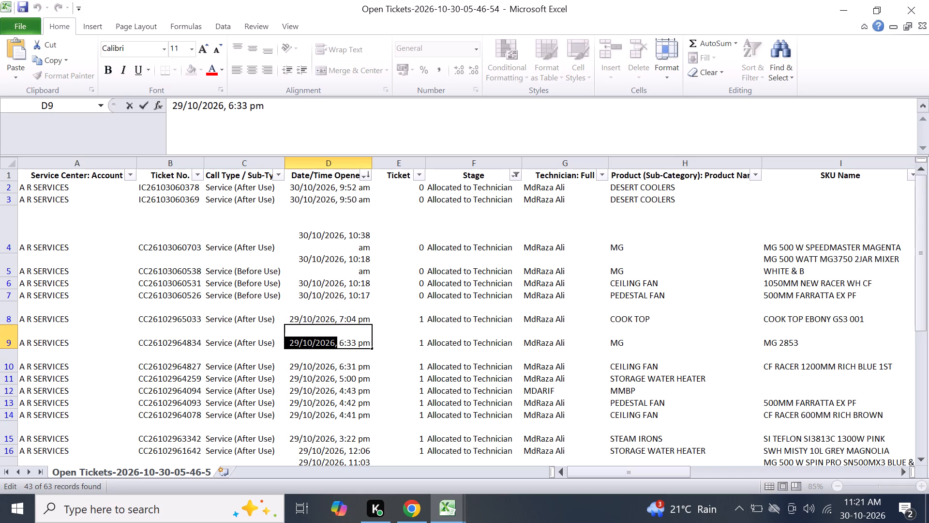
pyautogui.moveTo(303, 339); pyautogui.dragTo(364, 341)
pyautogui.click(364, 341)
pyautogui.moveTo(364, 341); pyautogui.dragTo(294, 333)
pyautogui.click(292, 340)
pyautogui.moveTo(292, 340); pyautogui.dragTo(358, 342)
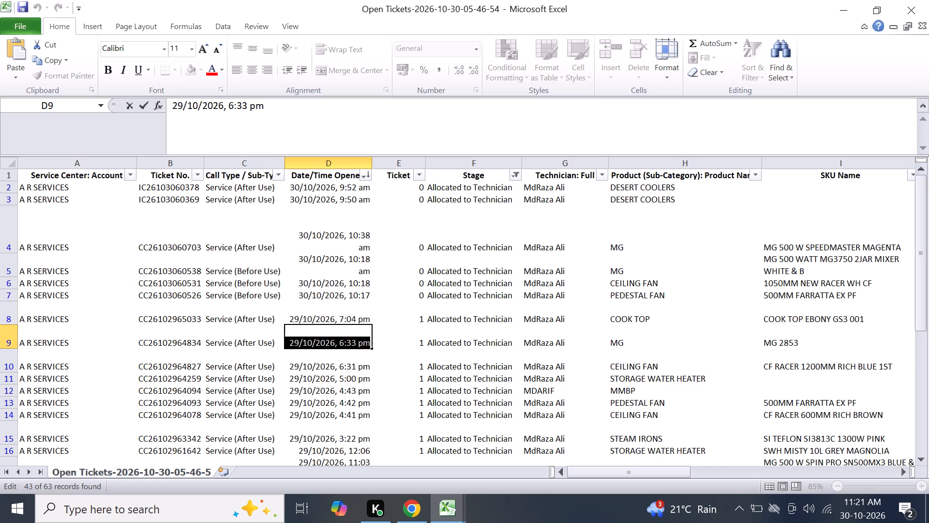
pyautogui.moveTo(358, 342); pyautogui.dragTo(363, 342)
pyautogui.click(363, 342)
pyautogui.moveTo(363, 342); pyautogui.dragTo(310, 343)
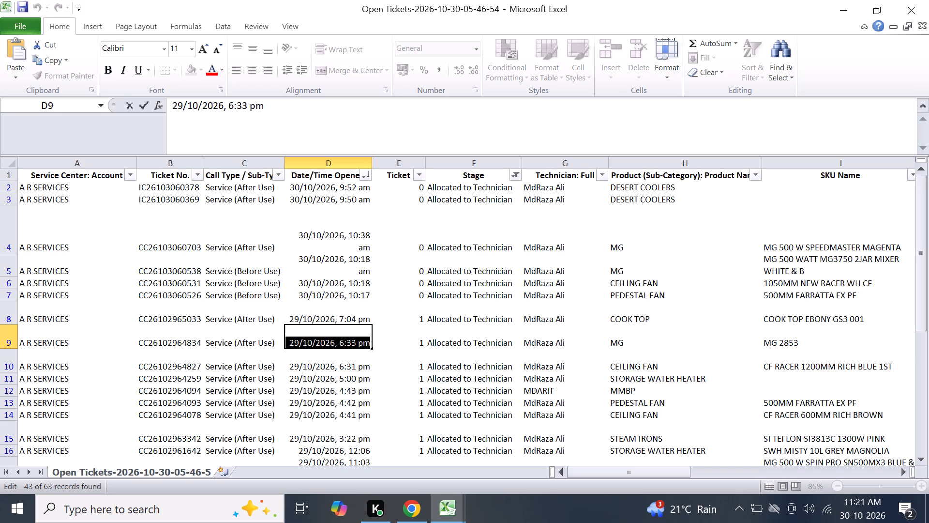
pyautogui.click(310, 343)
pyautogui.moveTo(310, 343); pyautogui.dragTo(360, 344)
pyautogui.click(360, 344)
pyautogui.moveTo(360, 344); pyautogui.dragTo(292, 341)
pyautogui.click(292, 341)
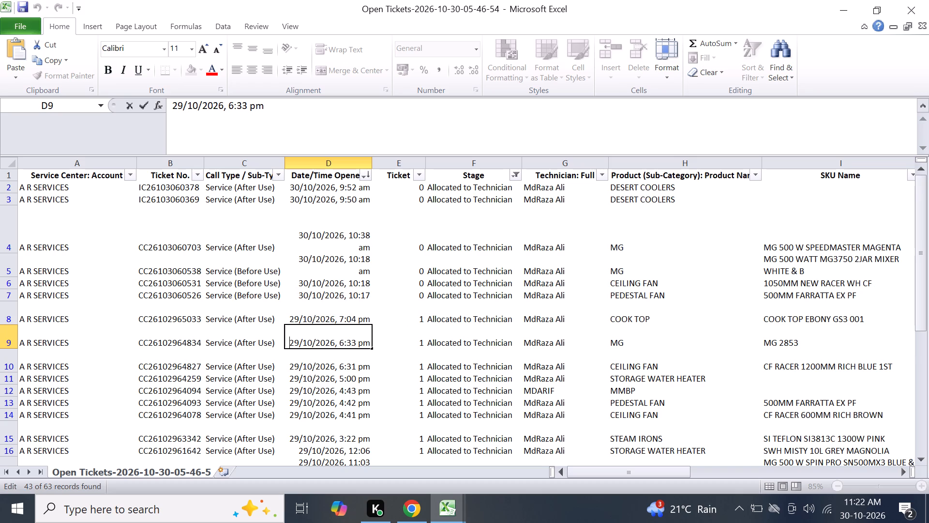
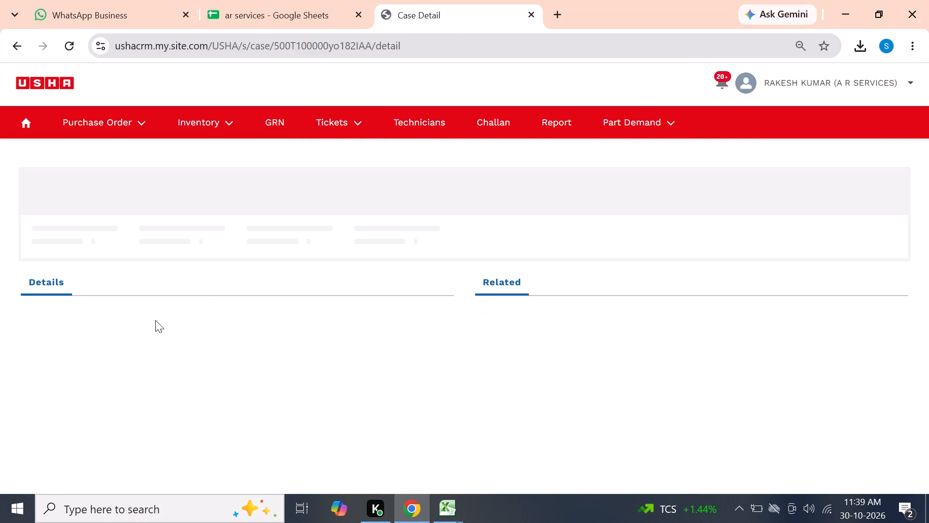
pyautogui.scroll(-6, 305, 324)
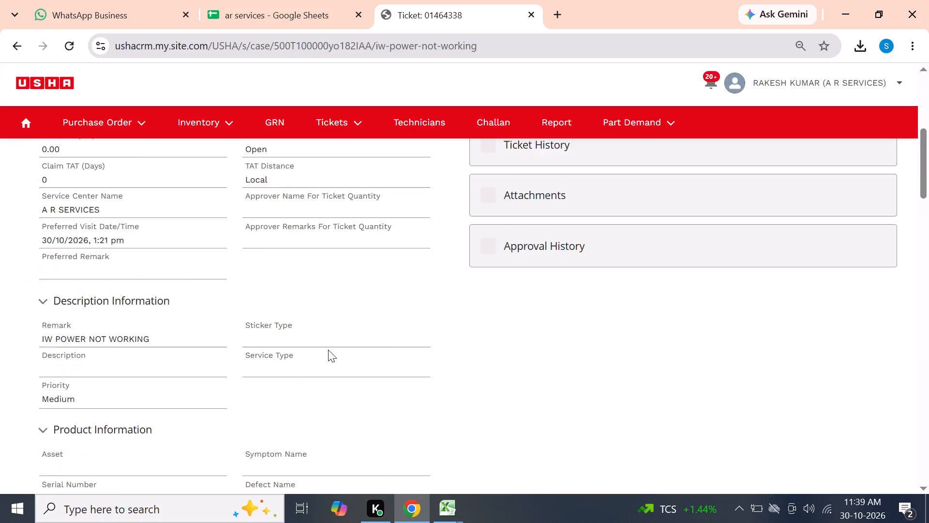
pyautogui.scroll(-9, 329, 350)
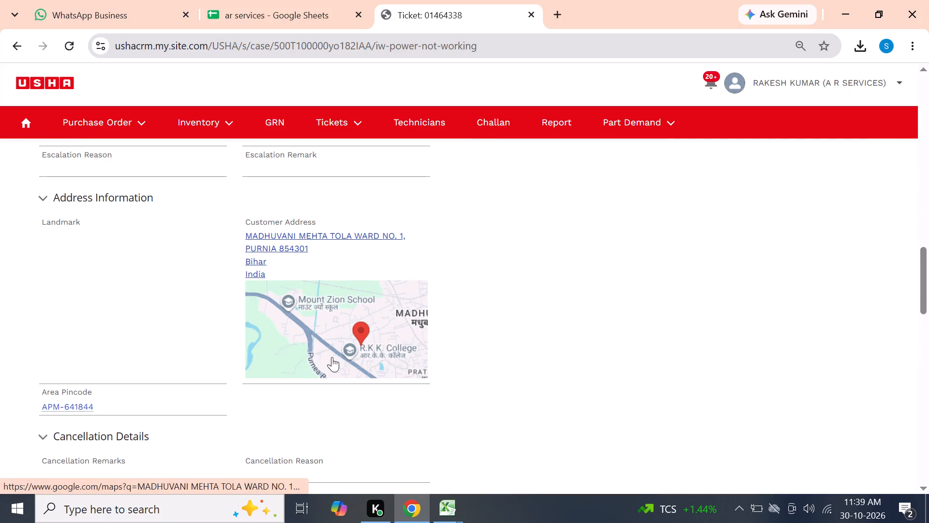
pyautogui.scroll(20, 332, 357)
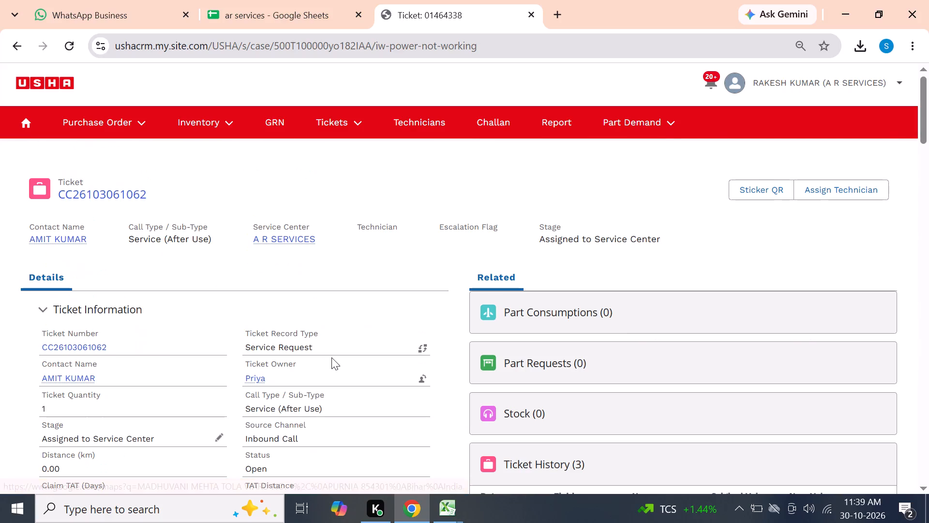